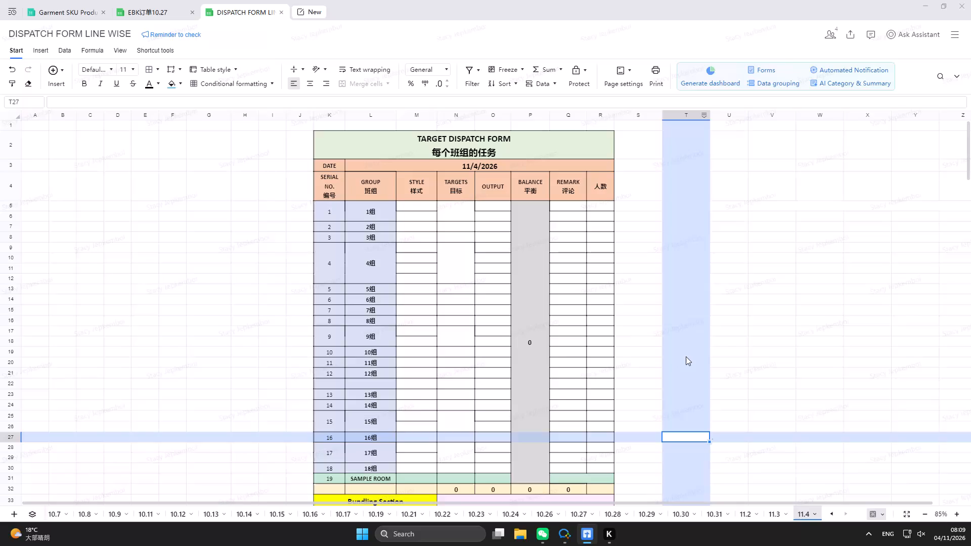
In the EBK订单10.27 planning sheet, examine the INPUT balance (Supermarket) cells of partly supplied orders from row 10 to row 48.
click(157, 6)
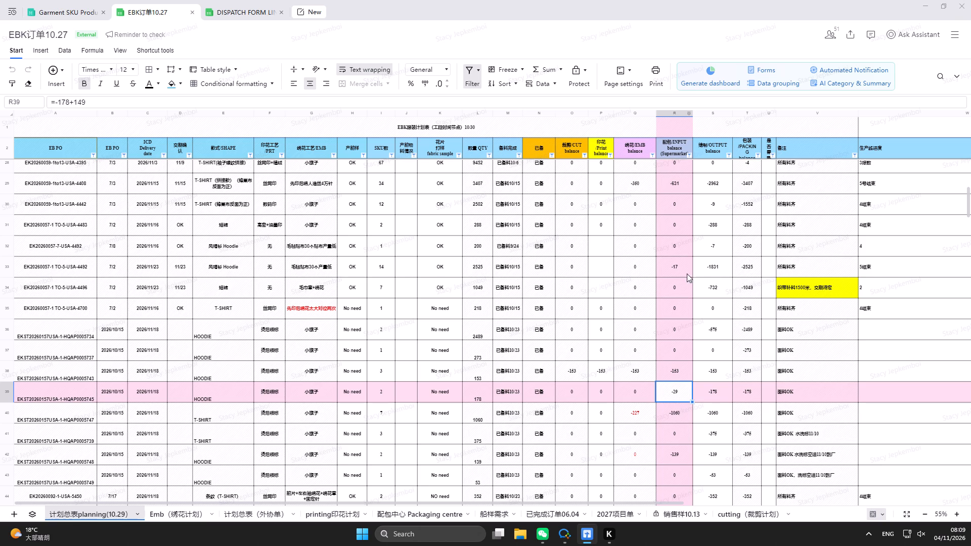
scroll(683, 270, up, 16)
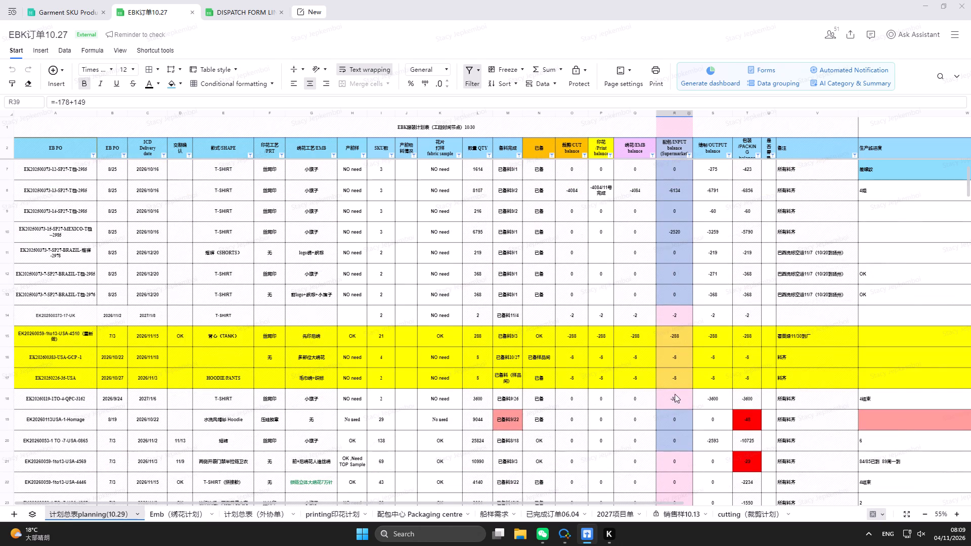
scroll(679, 388, up, 16)
click(673, 271)
click(676, 320)
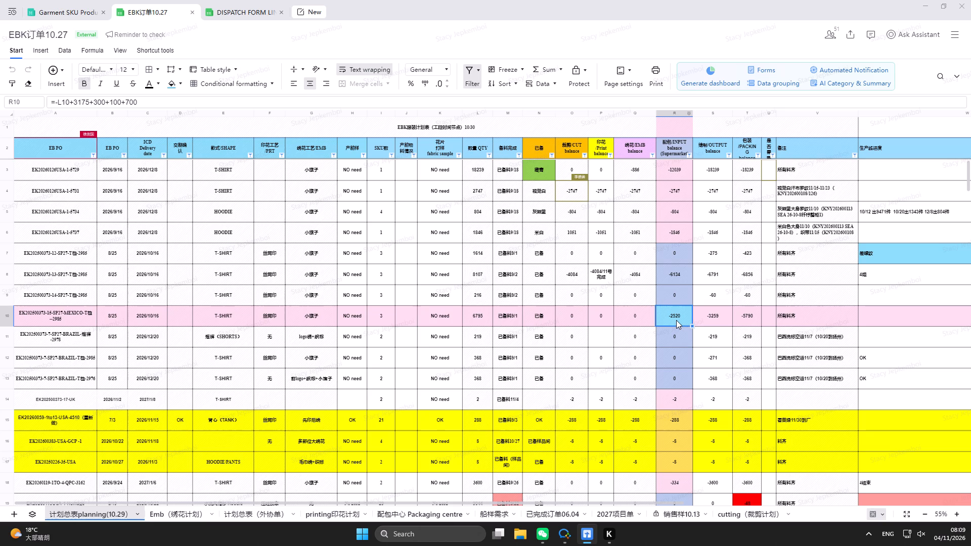
scroll(676, 321, down, 4)
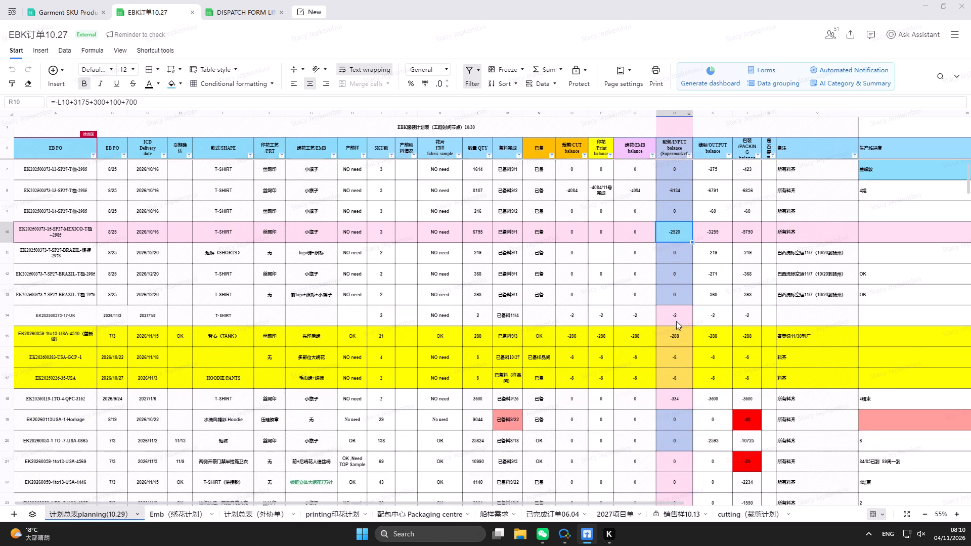
click(671, 374)
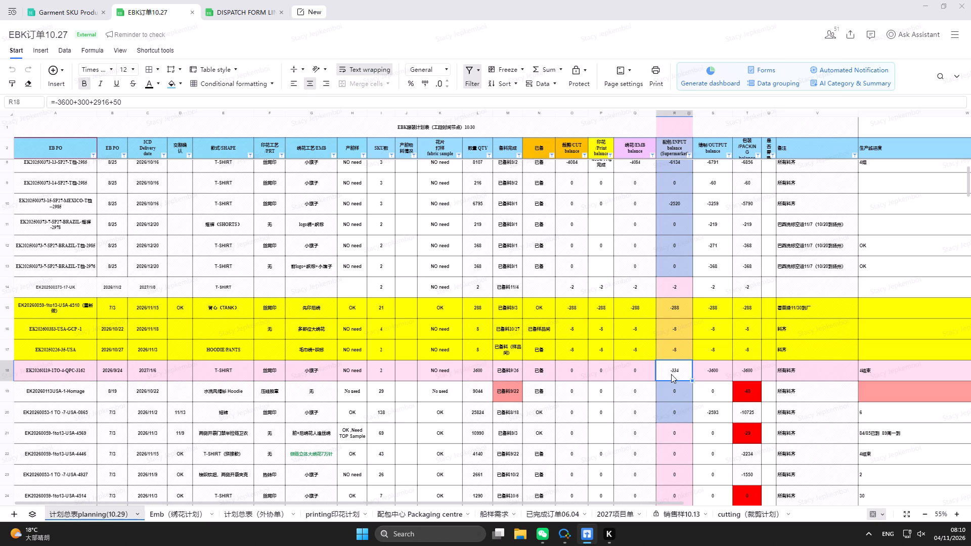
scroll(667, 368, down, 7)
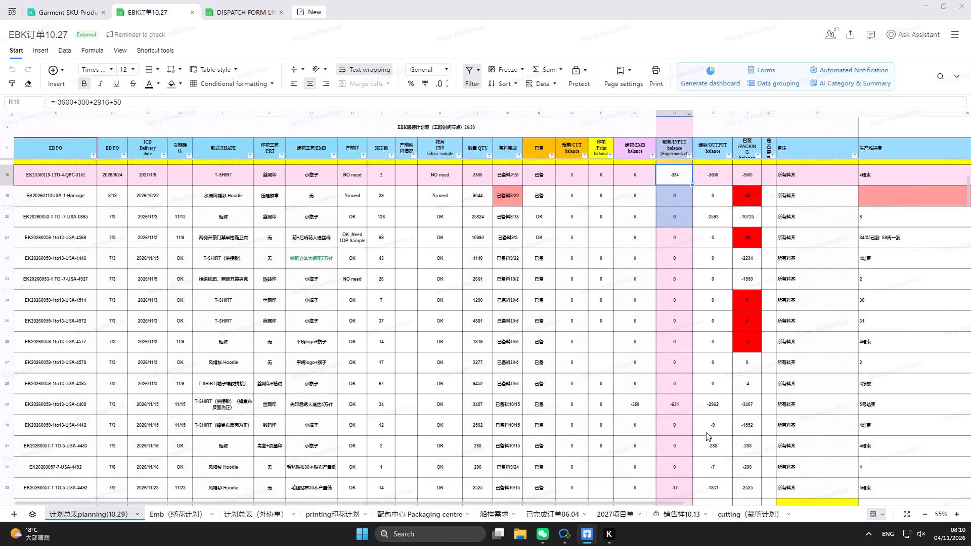
click(685, 408)
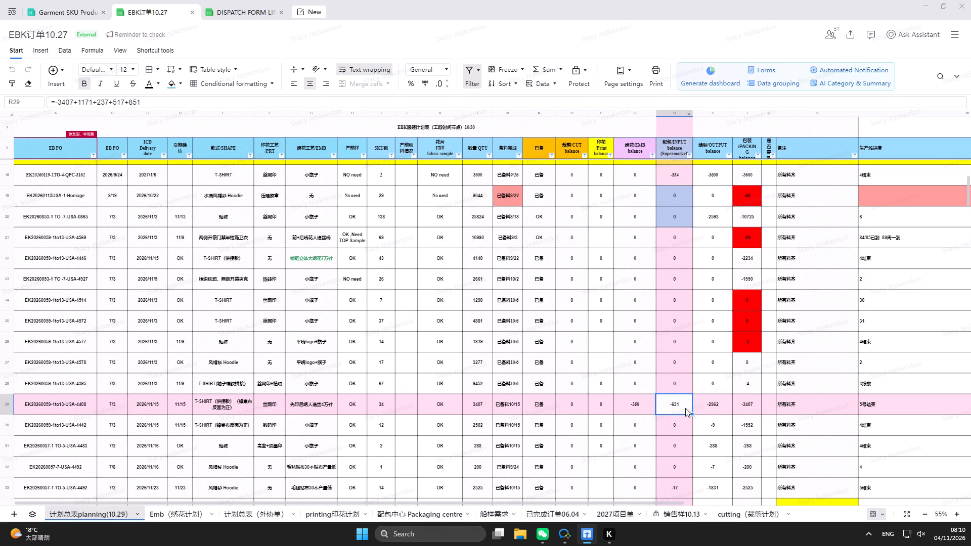
scroll(609, 381, down, 6)
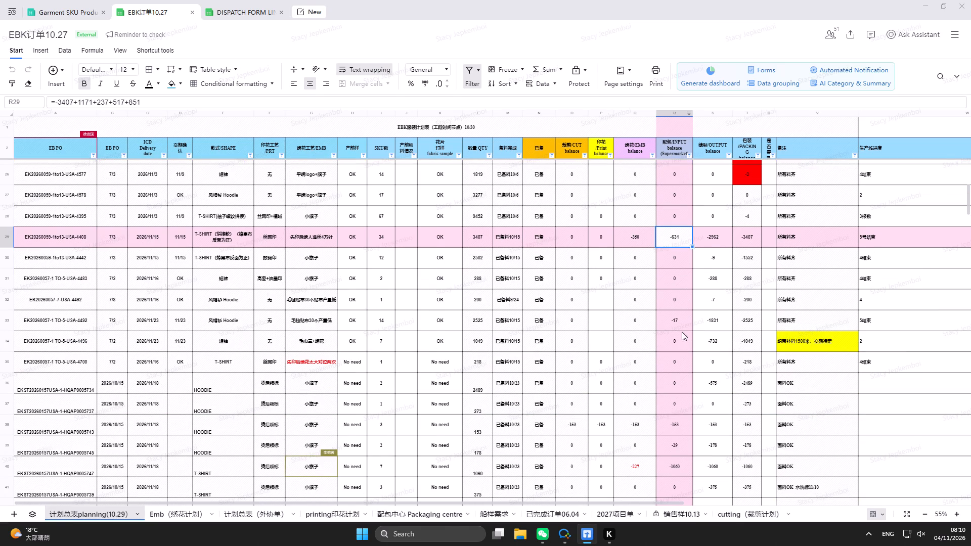
click(679, 323)
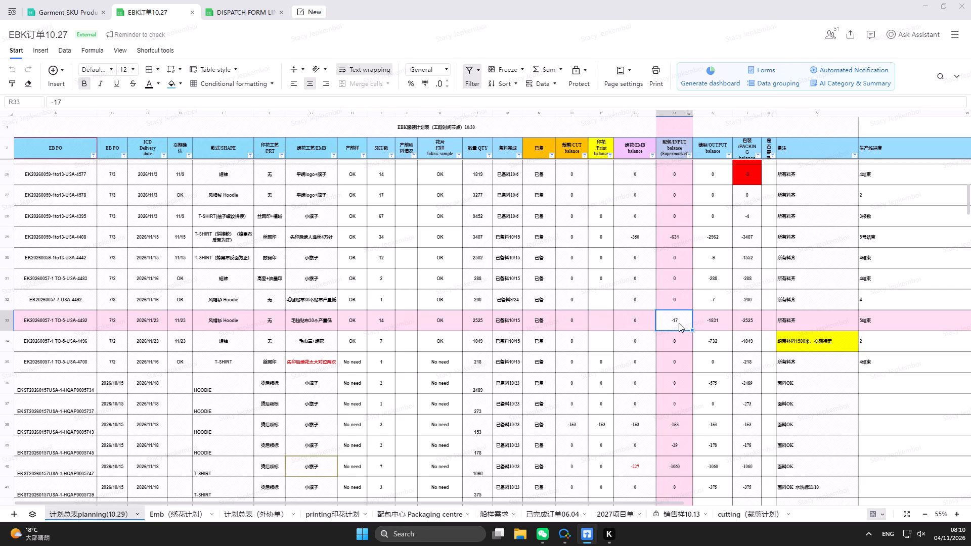
scroll(679, 323, down, 5)
click(681, 313)
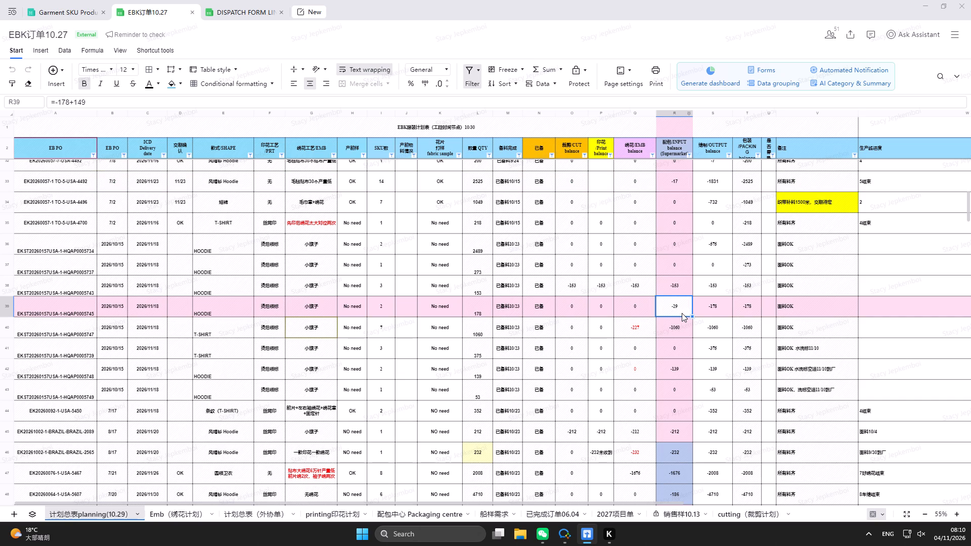
click(670, 374)
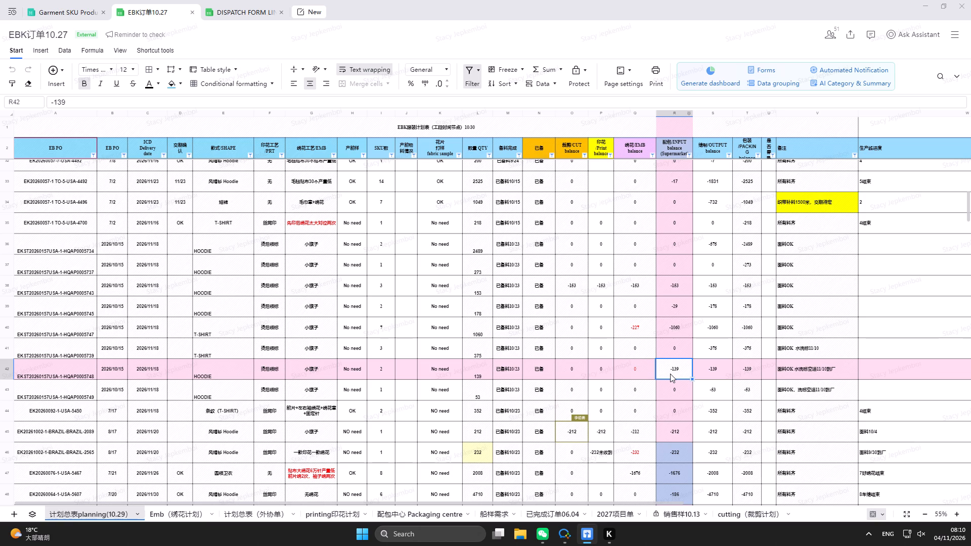
scroll(681, 376, down, 3)
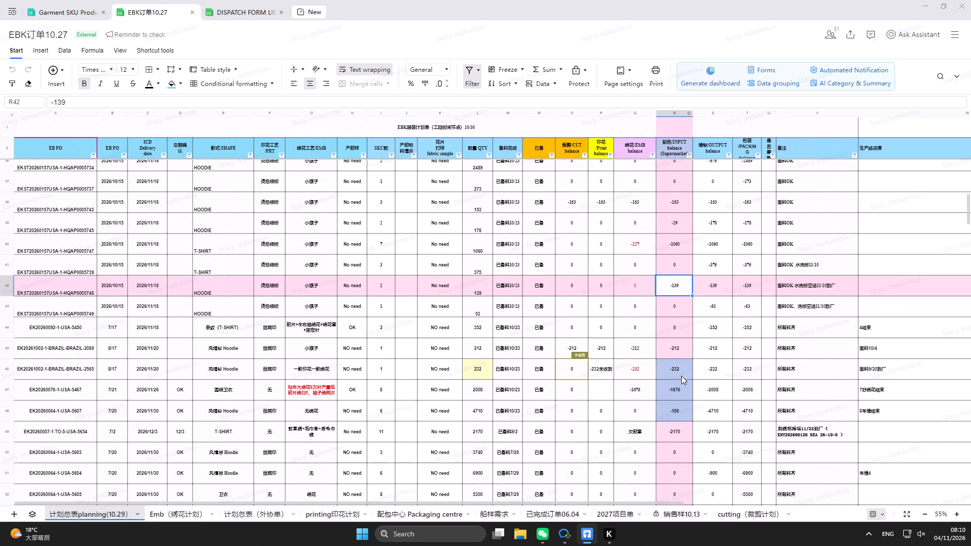
click(680, 411)
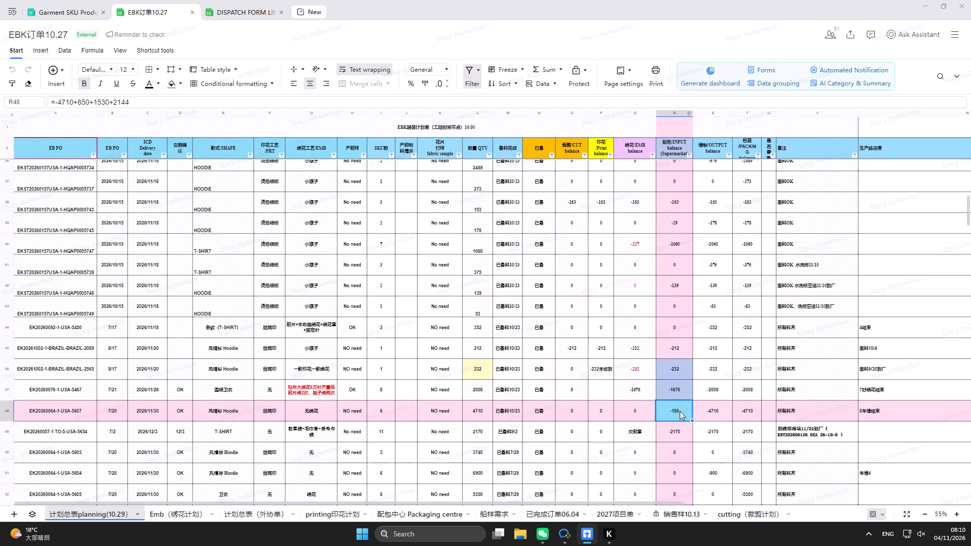
Look through the INPUT balances of the remaining orders below row 48, down to the end of the planning list.
scroll(665, 415, down, 4)
scroll(728, 463, down, 6)
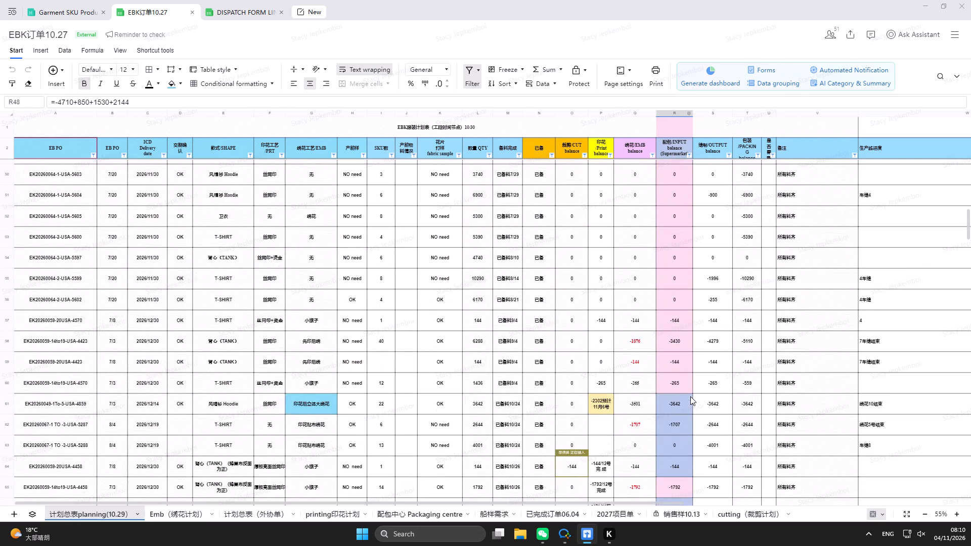
scroll(668, 398, down, 2)
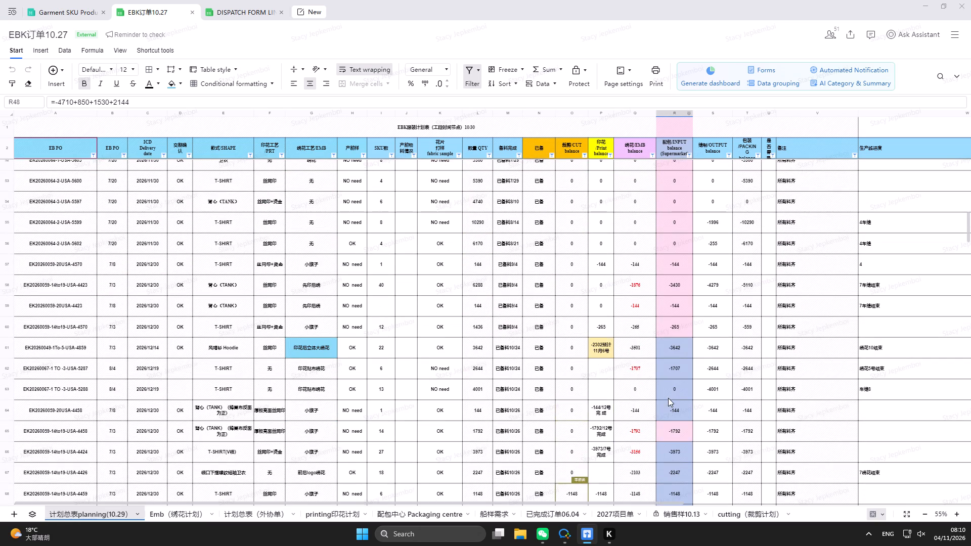
scroll(672, 394, down, 3)
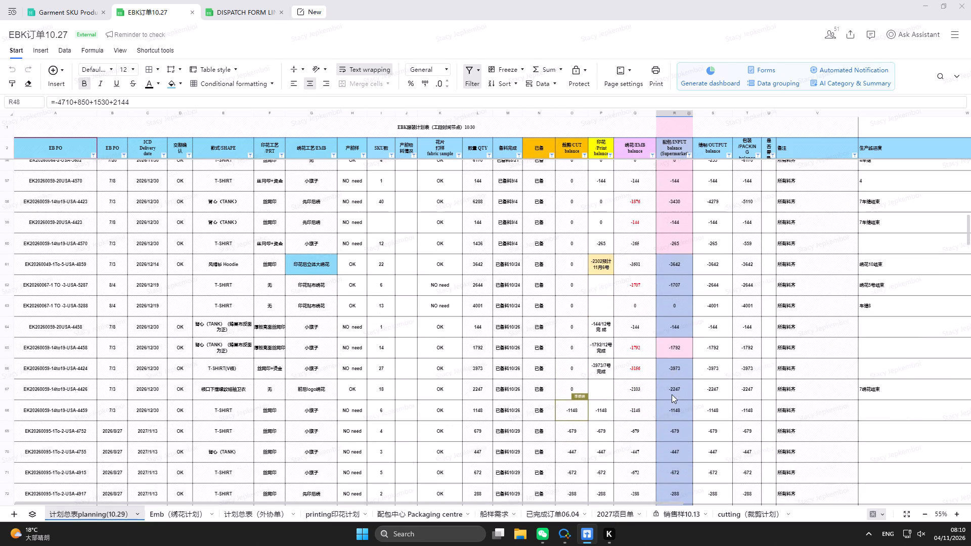
scroll(672, 394, down, 9)
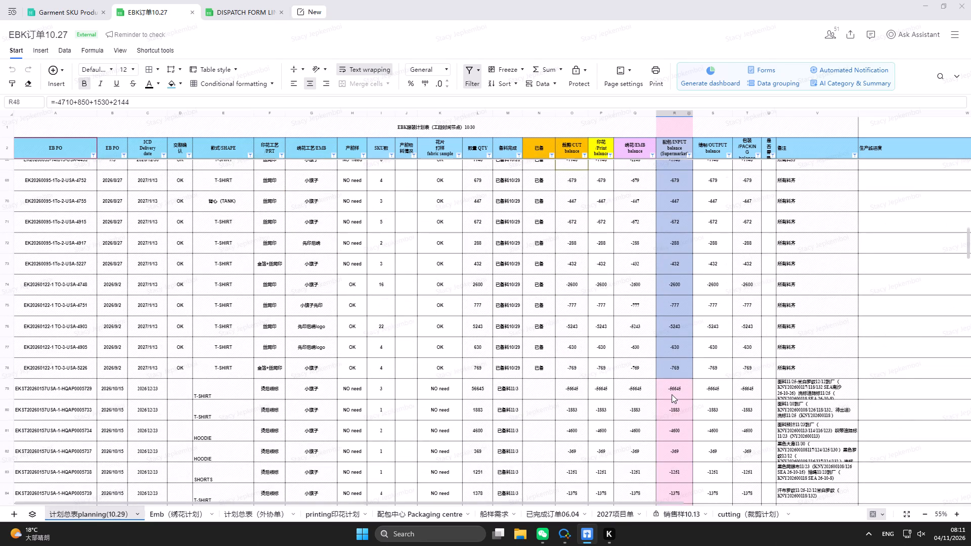
scroll(672, 394, down, 7)
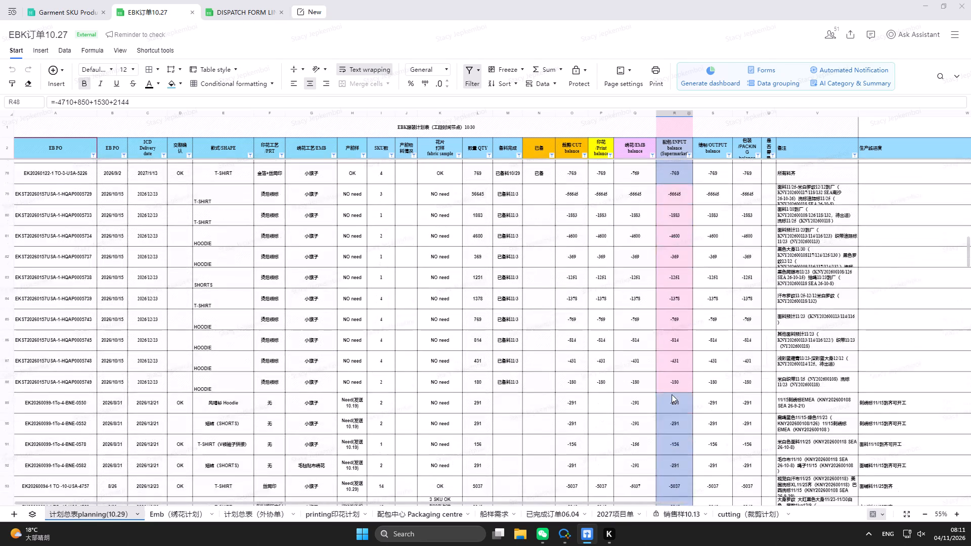
scroll(672, 394, down, 15)
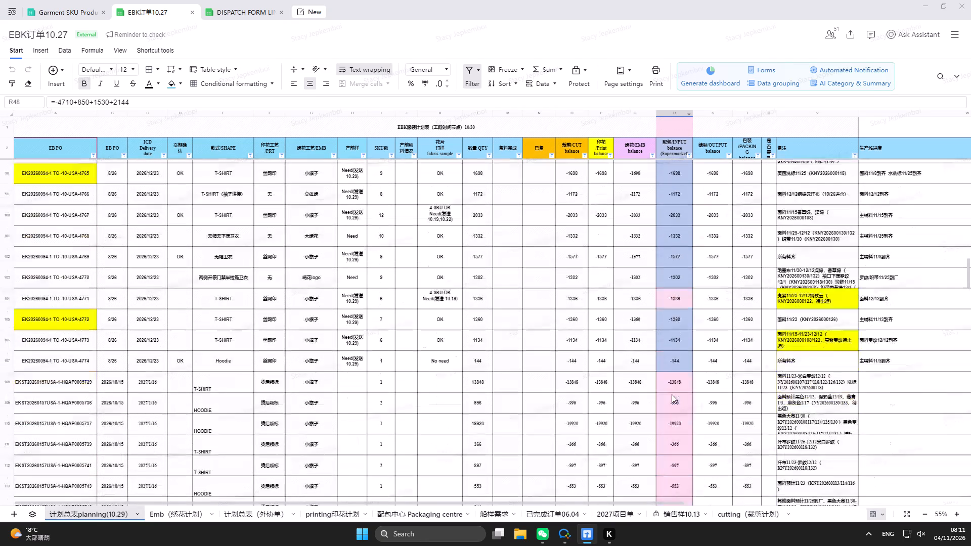
scroll(672, 394, down, 16)
scroll(672, 394, down, 16)
scroll(672, 394, down, 8)
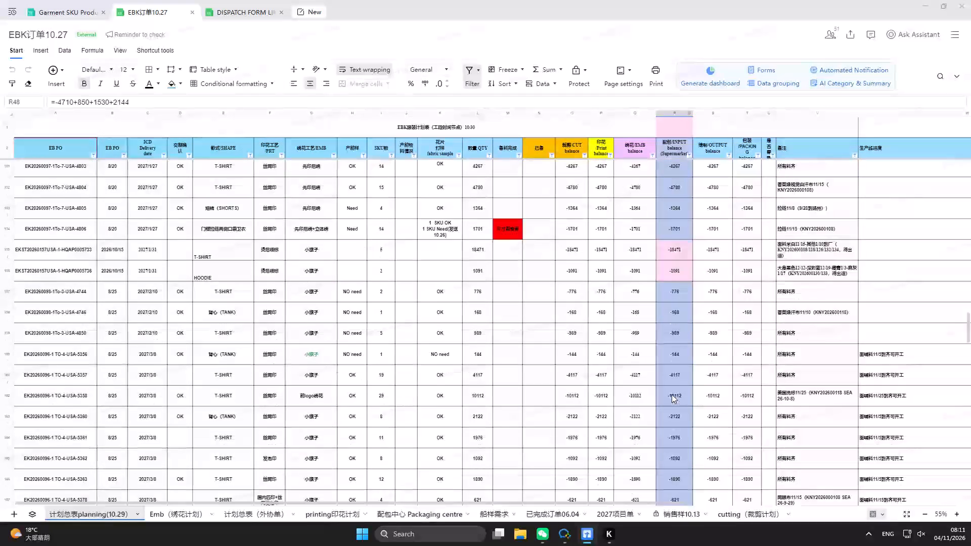
scroll(672, 394, down, 15)
scroll(672, 394, down, 6)
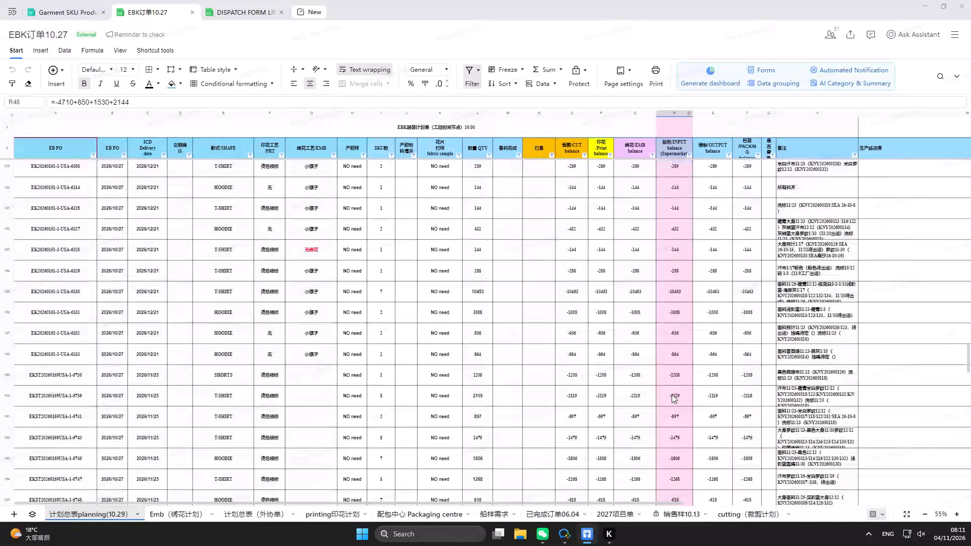
scroll(672, 394, down, 7)
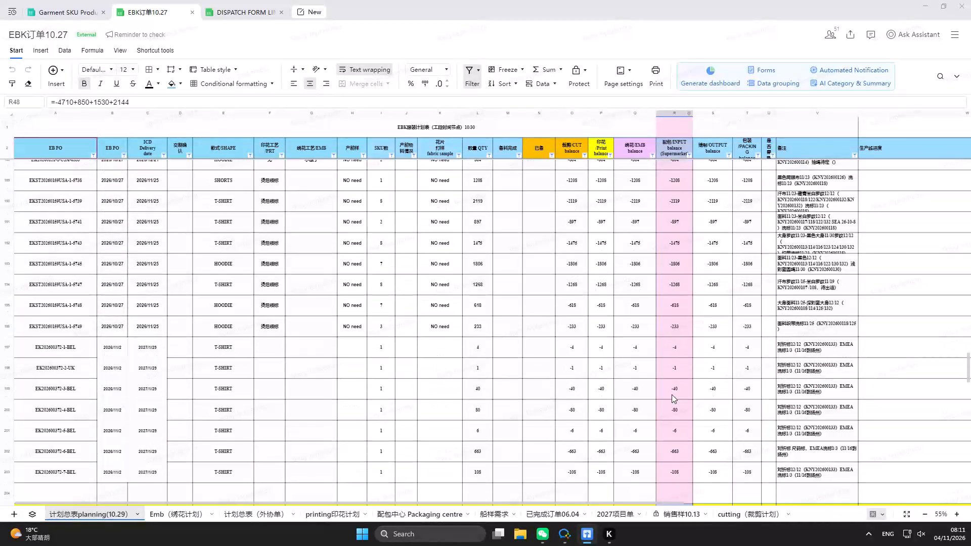
Go back up the planning list and recheck the INPUT balance cells of rows 42, 39, 33, 29 and 18.
scroll(672, 394, up, 20)
scroll(672, 394, up, 20)
scroll(672, 394, up, 3)
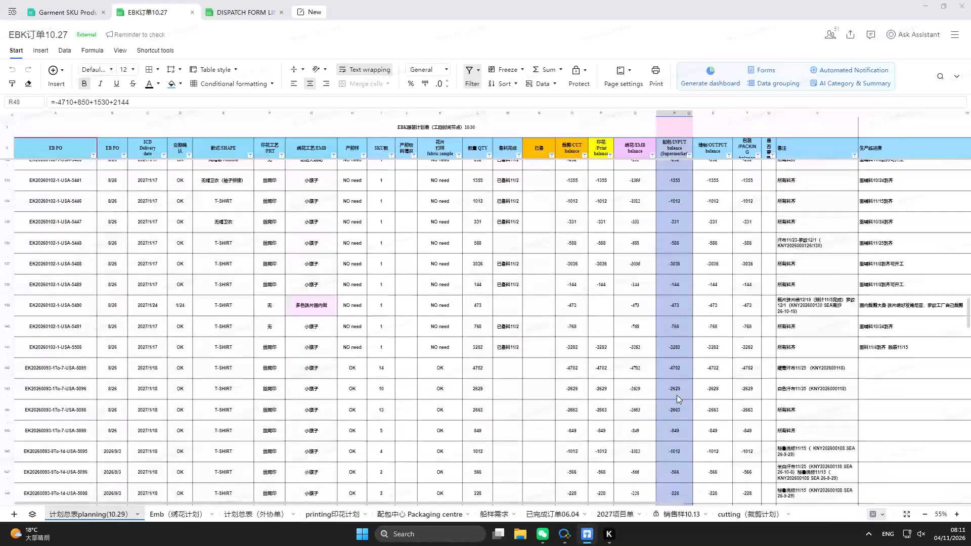
scroll(677, 395, up, 8)
scroll(677, 395, up, 20)
scroll(677, 395, up, 1)
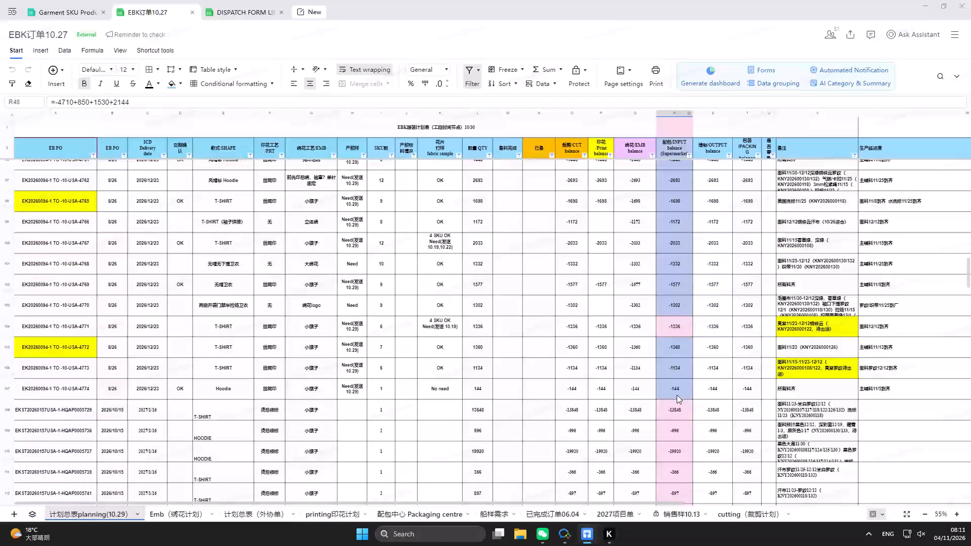
scroll(677, 395, up, 19)
scroll(677, 395, up, 12)
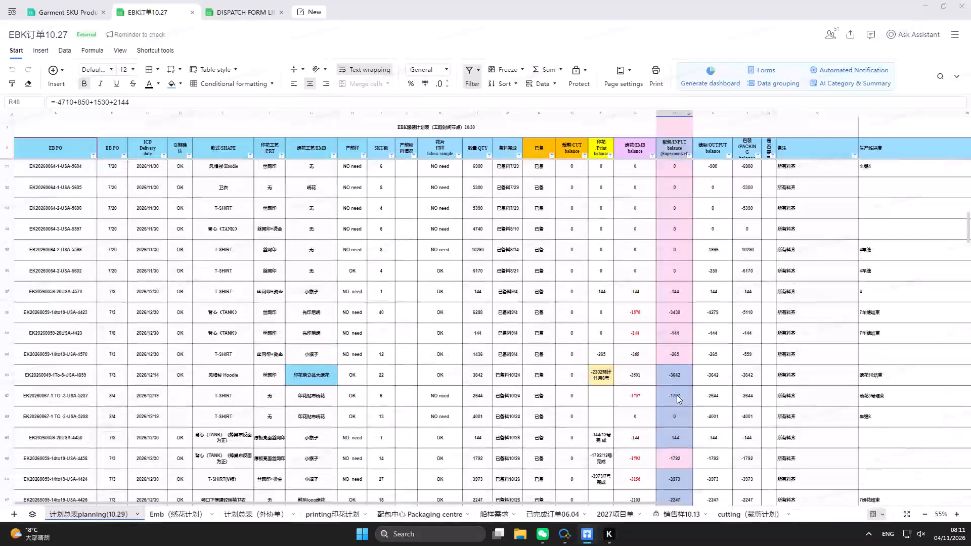
scroll(677, 395, up, 7)
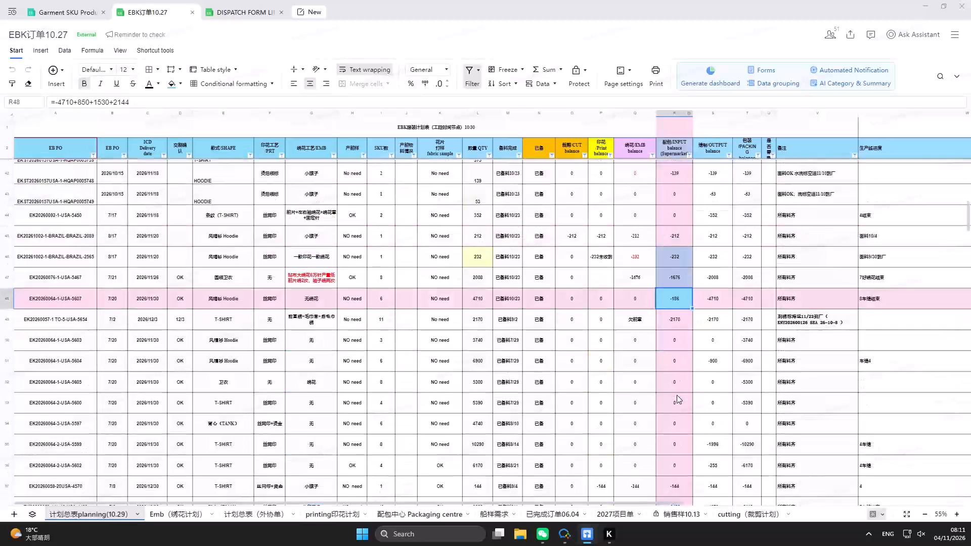
scroll(677, 395, up, 4)
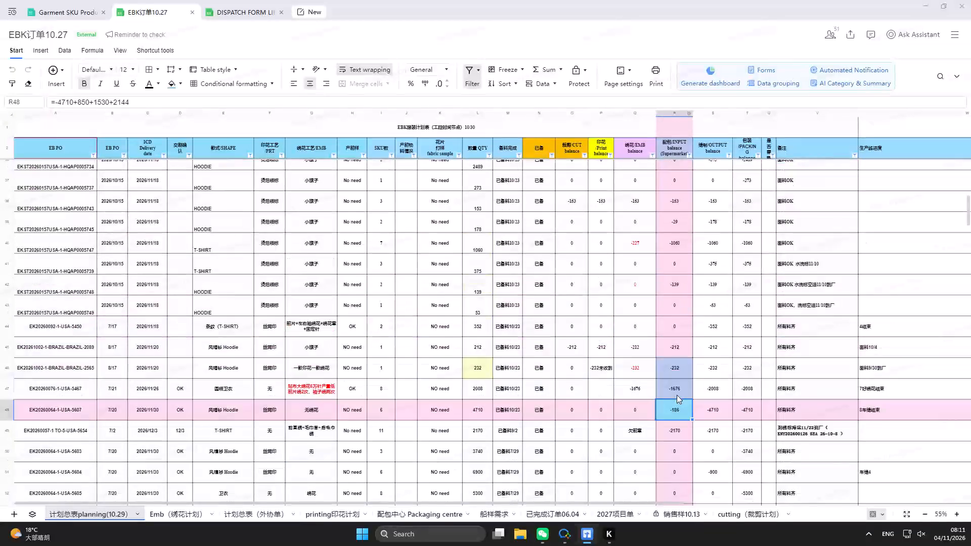
scroll(677, 395, up, 3)
scroll(683, 348, down, 1)
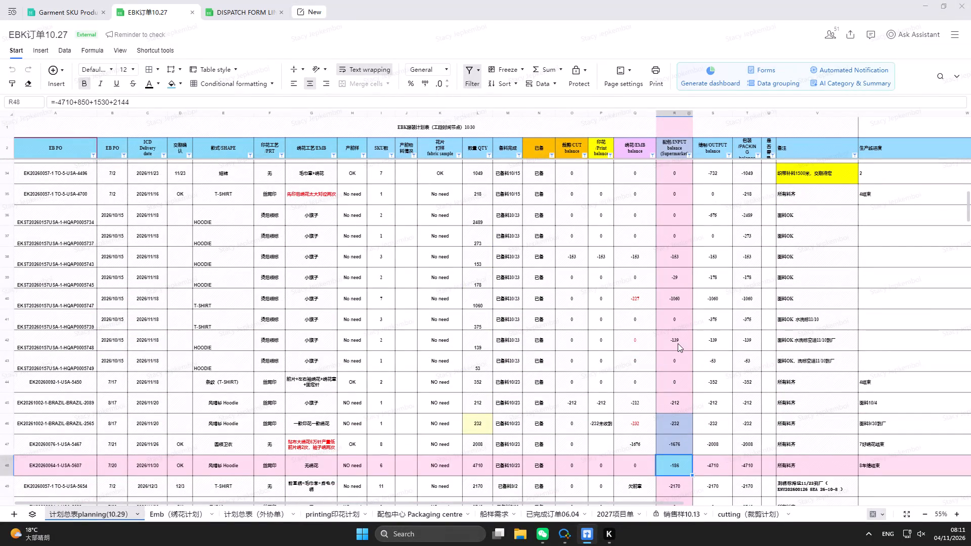
click(678, 343)
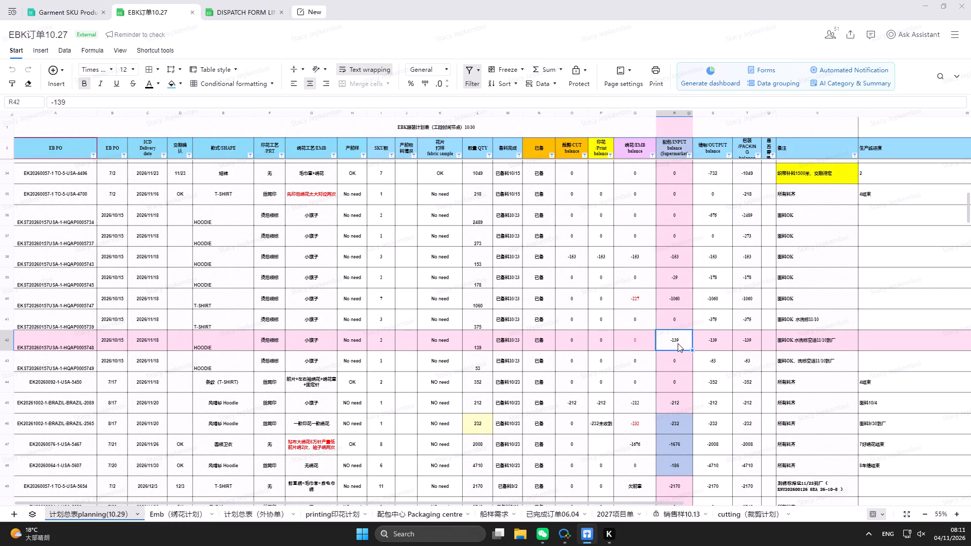
scroll(678, 343, up, 3)
click(671, 363)
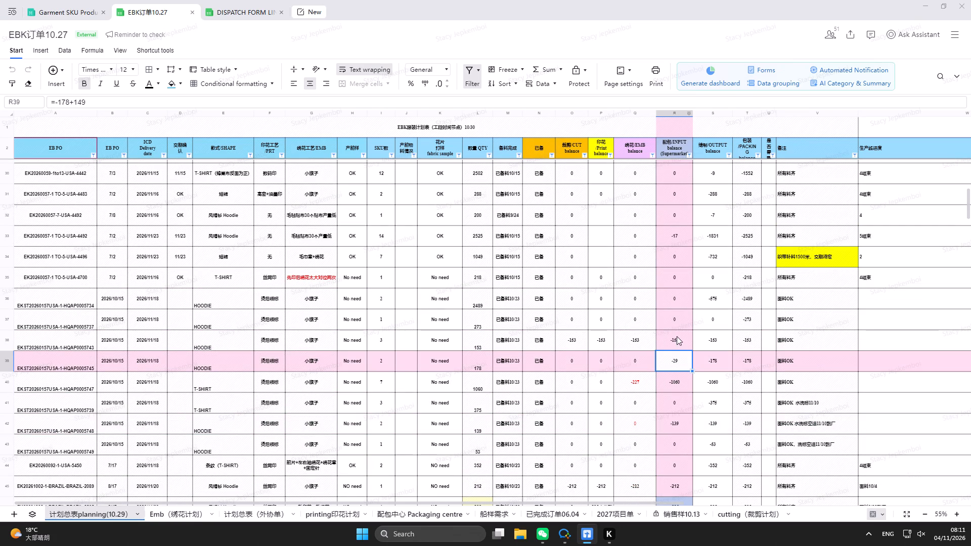
scroll(679, 308, up, 3)
click(684, 306)
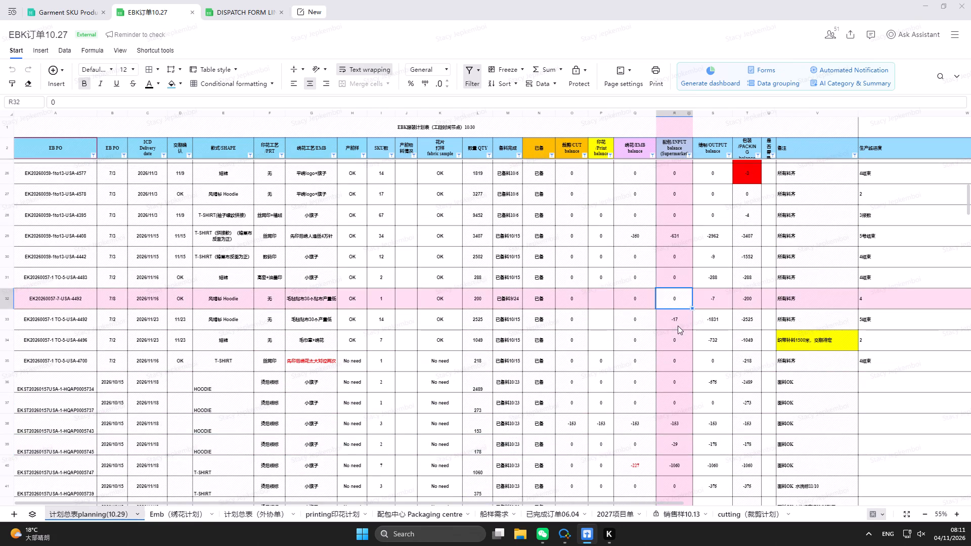
click(678, 323)
scroll(678, 323, up, 3)
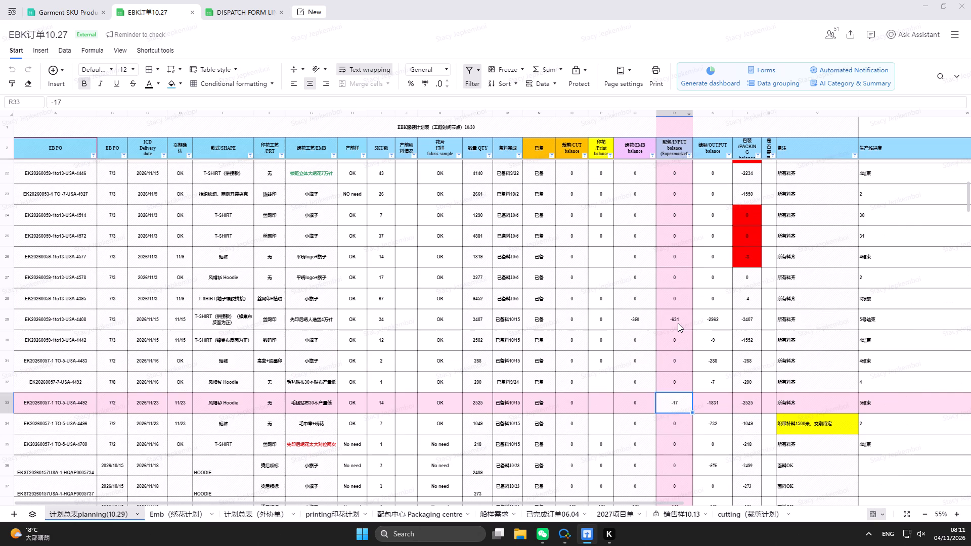
click(678, 323)
scroll(678, 323, up, 5)
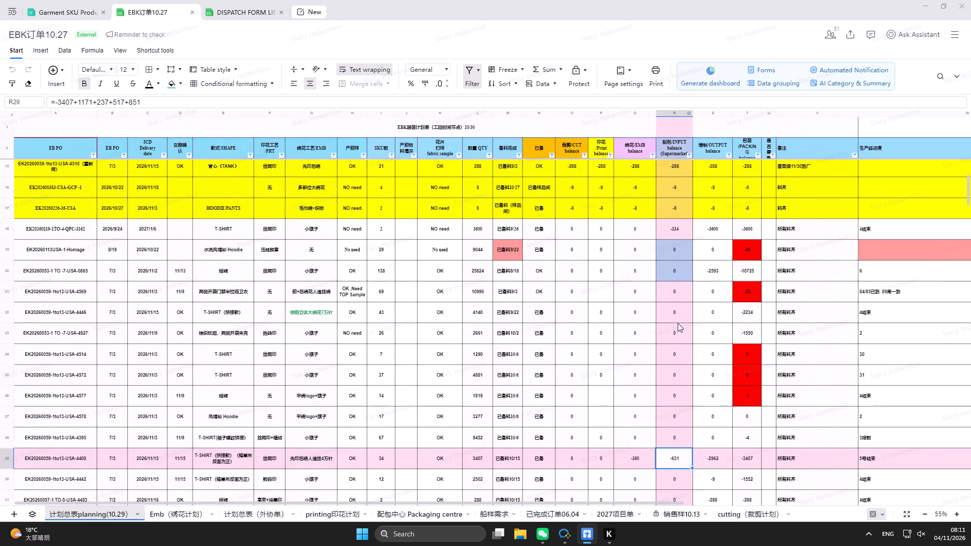
scroll(678, 323, up, 3)
click(678, 315)
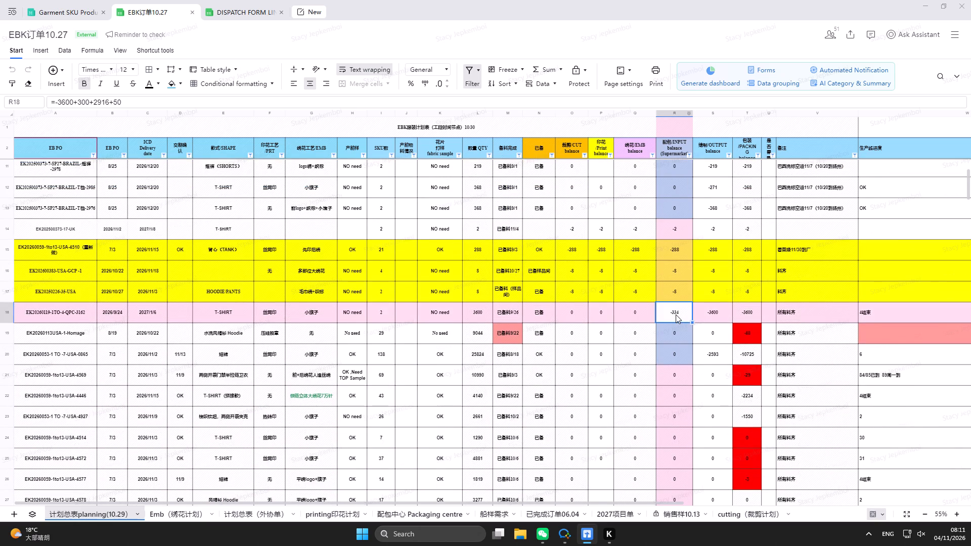
scroll(676, 314, up, 5)
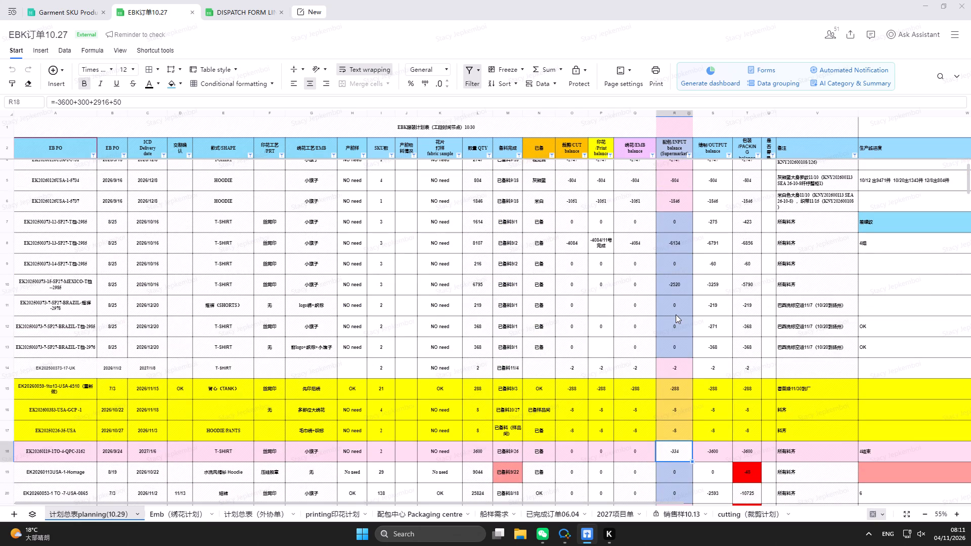
Recheck the INPUT balance (Supermarket) cell of row 10 in the planning list.
click(682, 289)
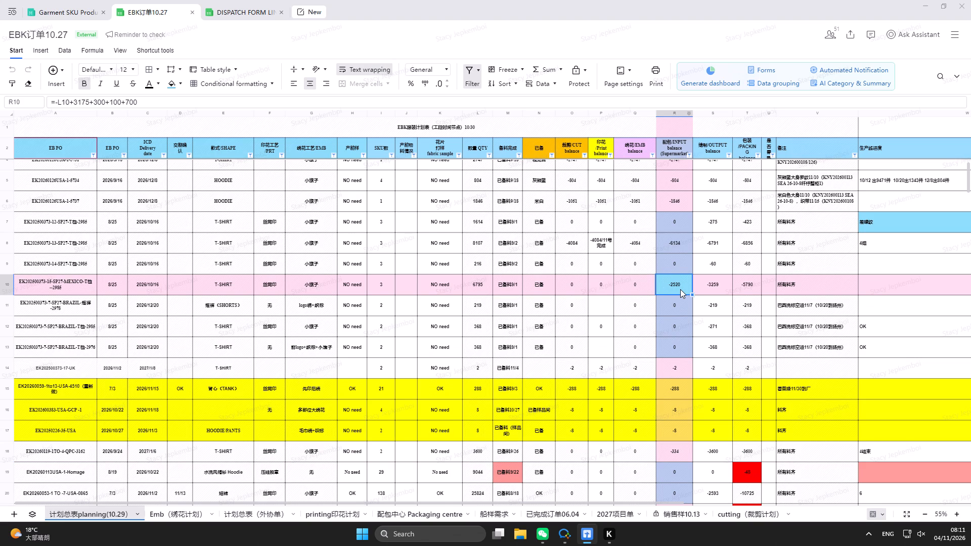
scroll(680, 289, up, 9)
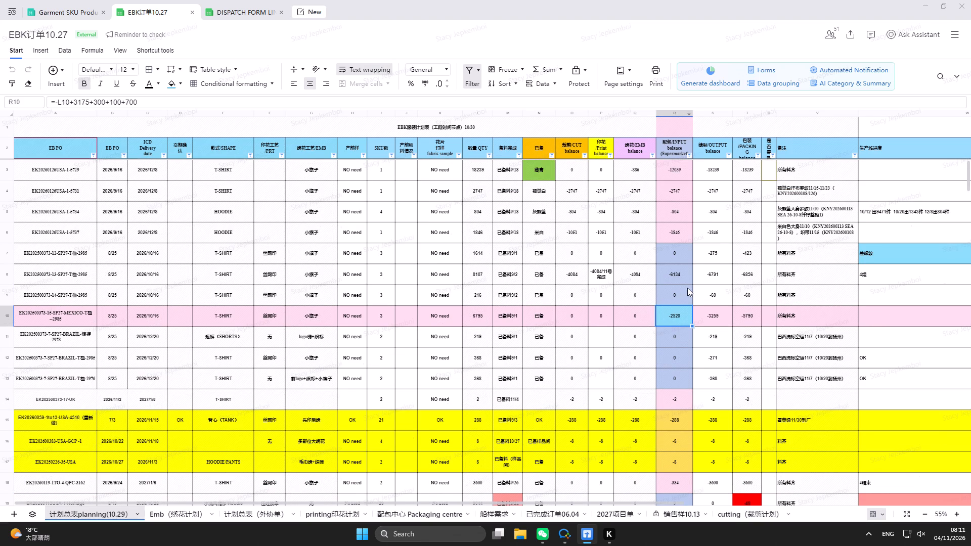
scroll(687, 288, up, 4)
In DISPATCH FORM LINE WISE, on the 11.3 sheet, extend the output of 3组's style 3162 to =50+81.
click(257, 10)
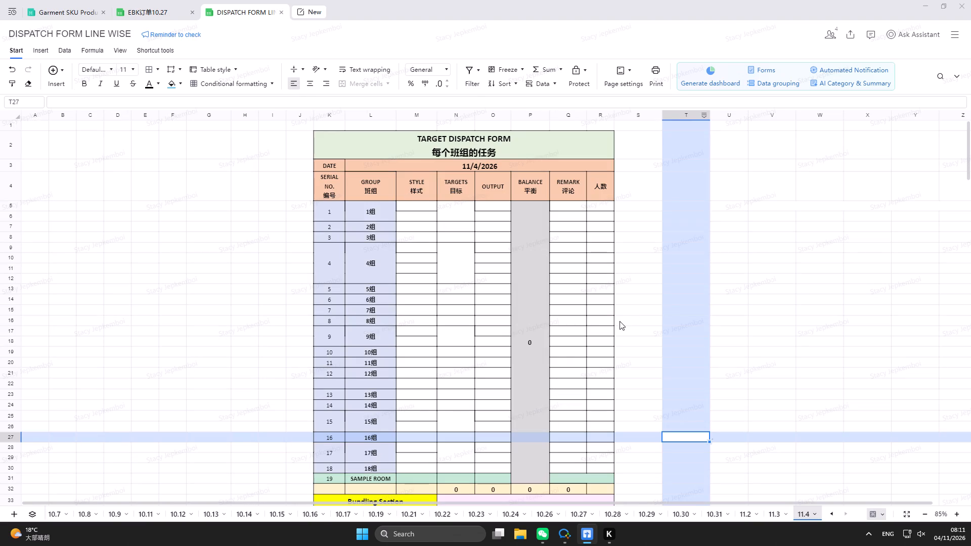
scroll(620, 321, up, 4)
click(414, 241)
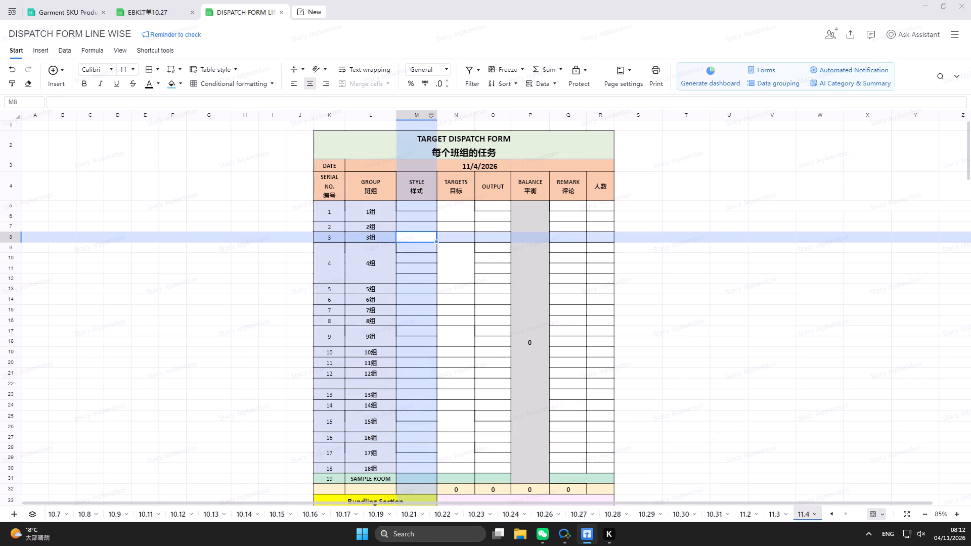
click(767, 518)
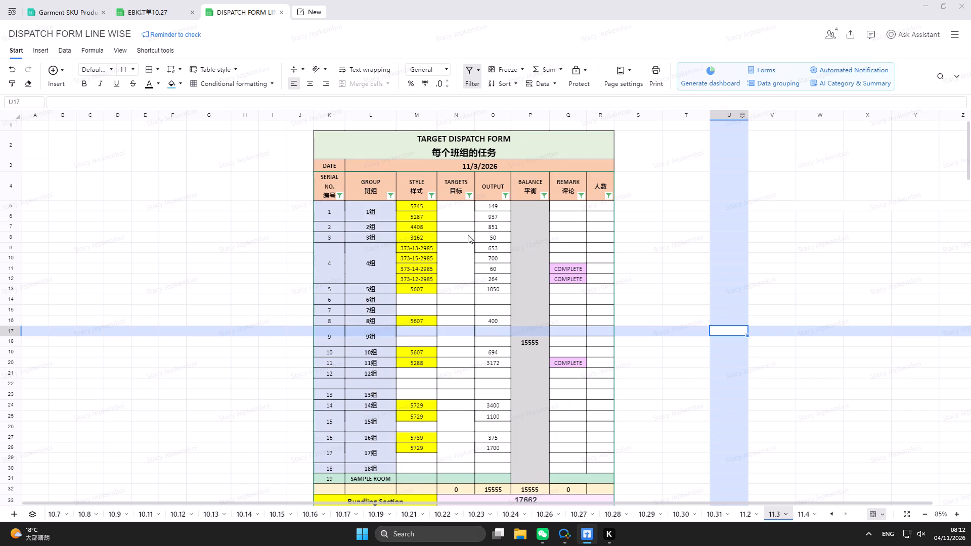
click(485, 238)
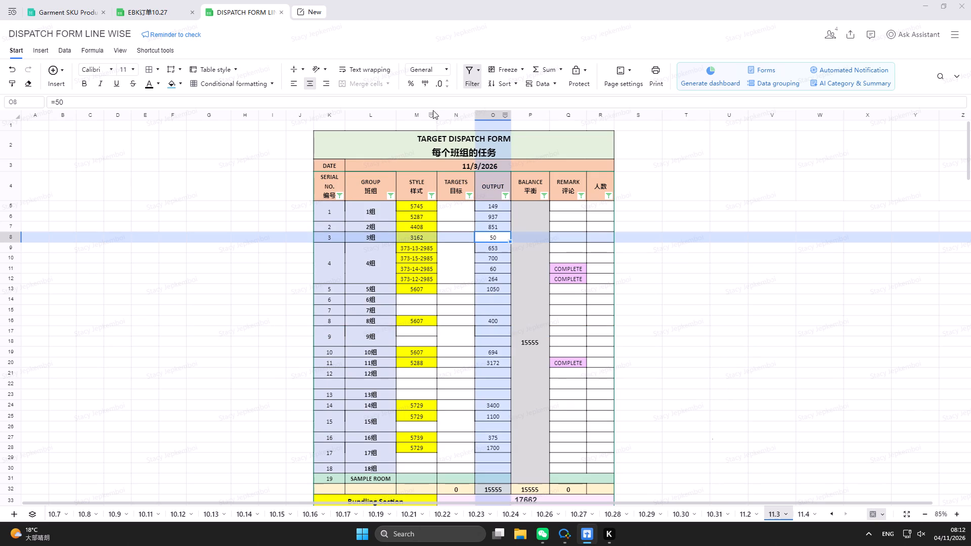
click(439, 98)
text(+81)
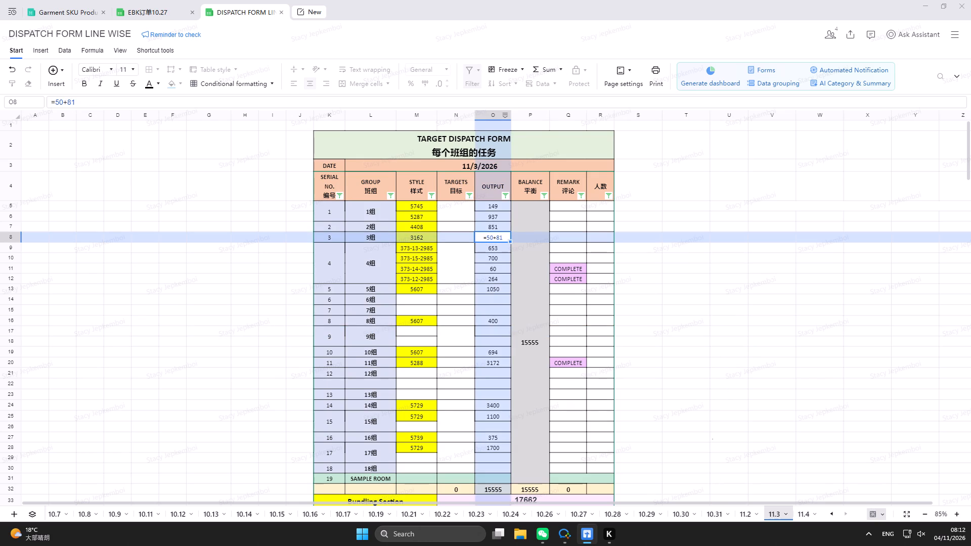
key(Return)
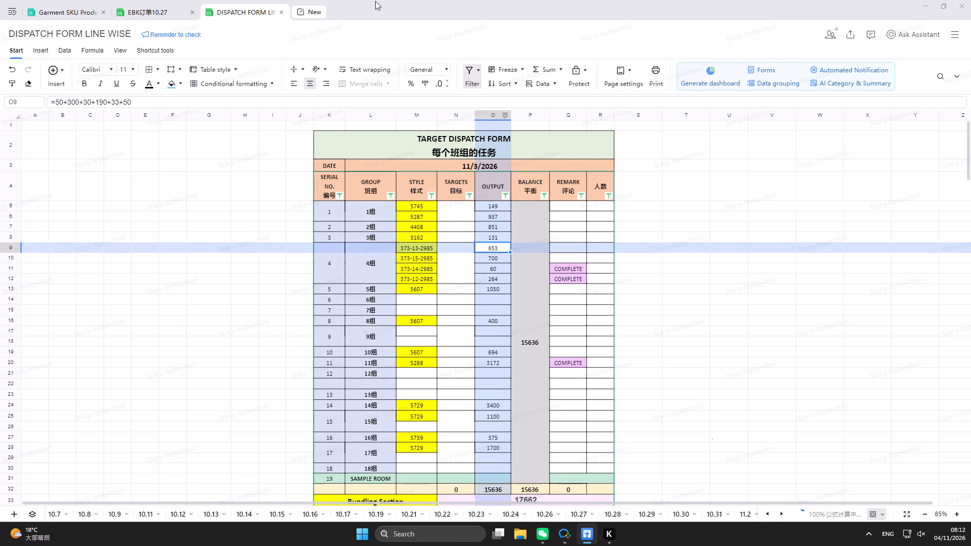
click(125, 8)
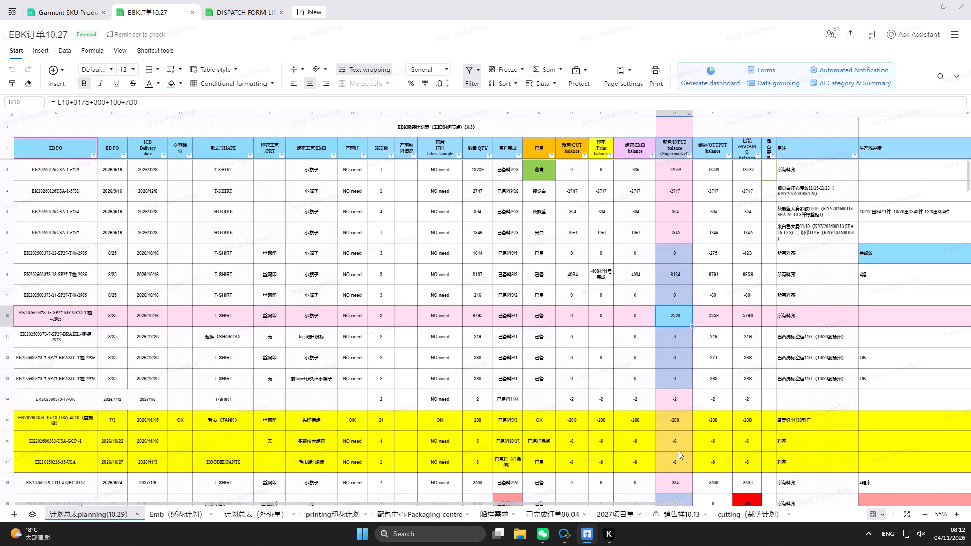
scroll(678, 450, down, 2)
click(681, 425)
click(175, 101)
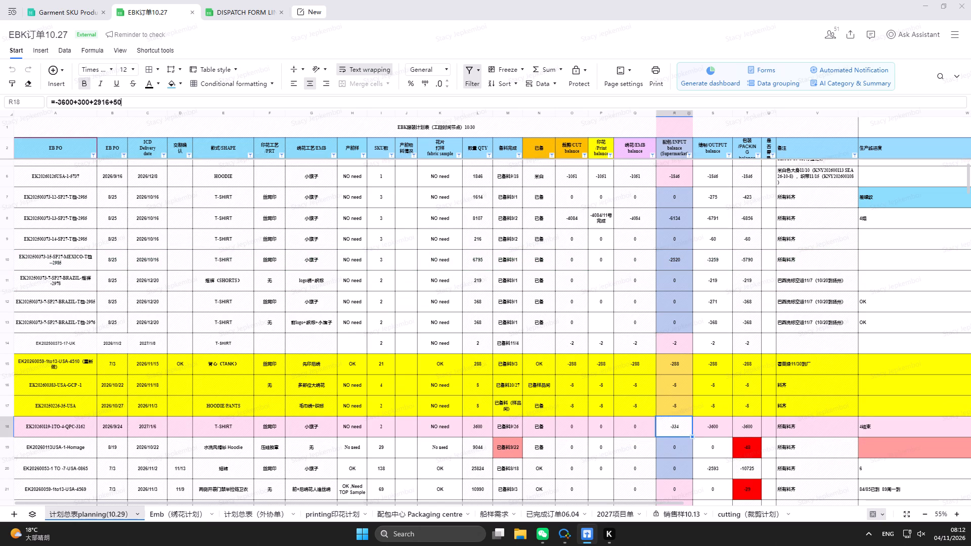
key(BackSpace)
key(BackSpace)
key(BackSpace)
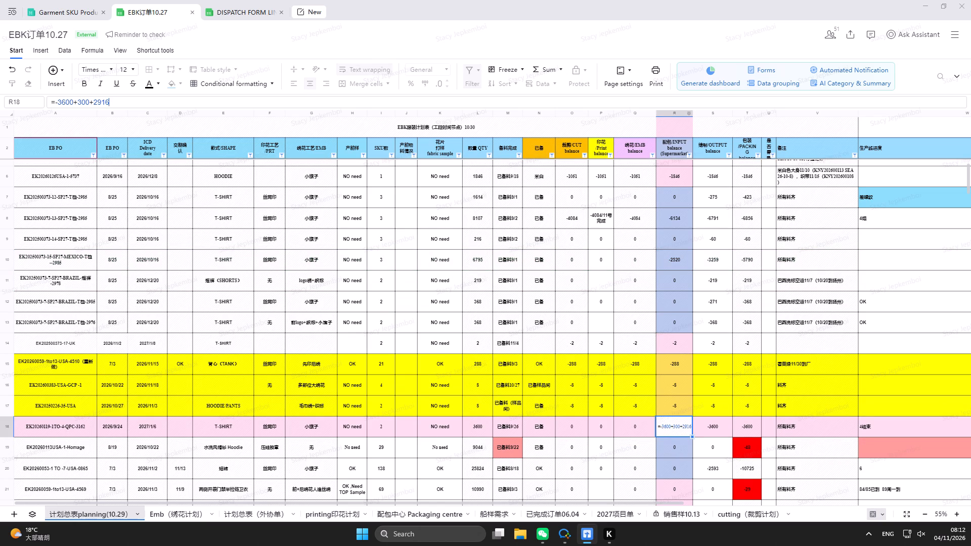
text(+131)
key(Return)
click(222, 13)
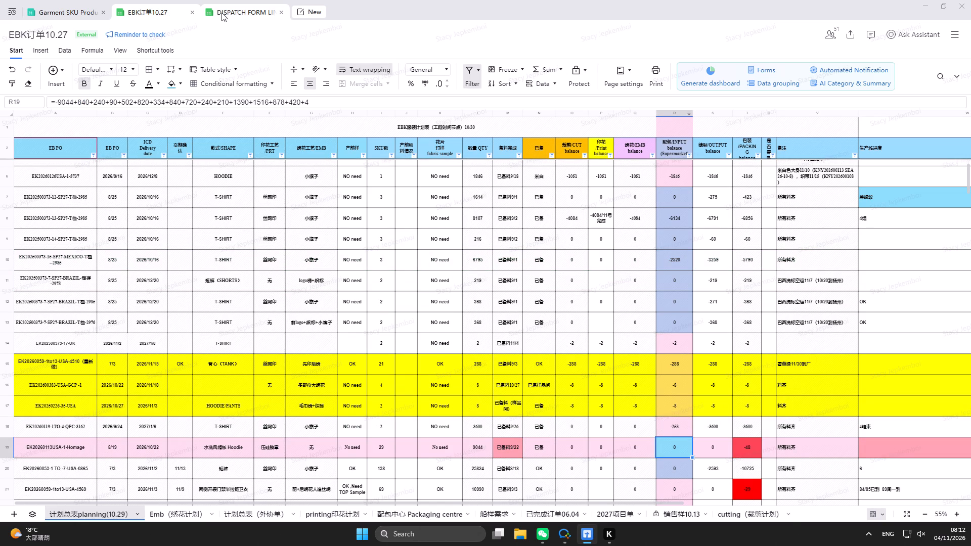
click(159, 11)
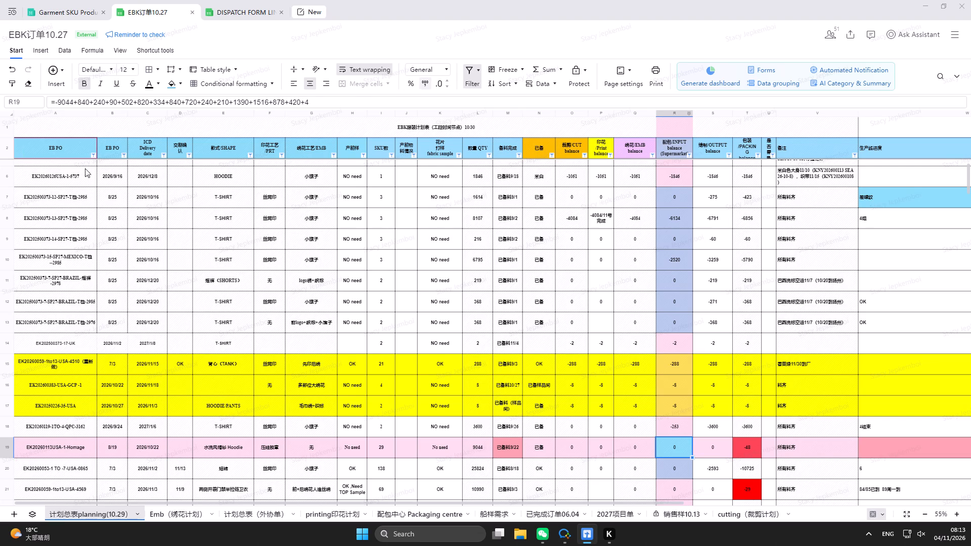
In the Garment SKU Production Tracker, open the 119-3162 table and select the SKU cell of empty record 6.
click(75, 10)
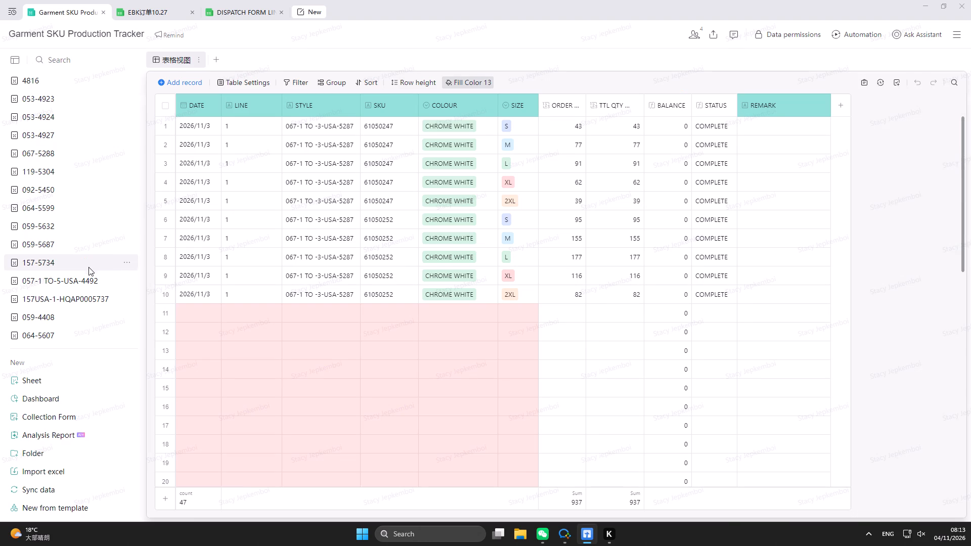
scroll(68, 245, up, 2)
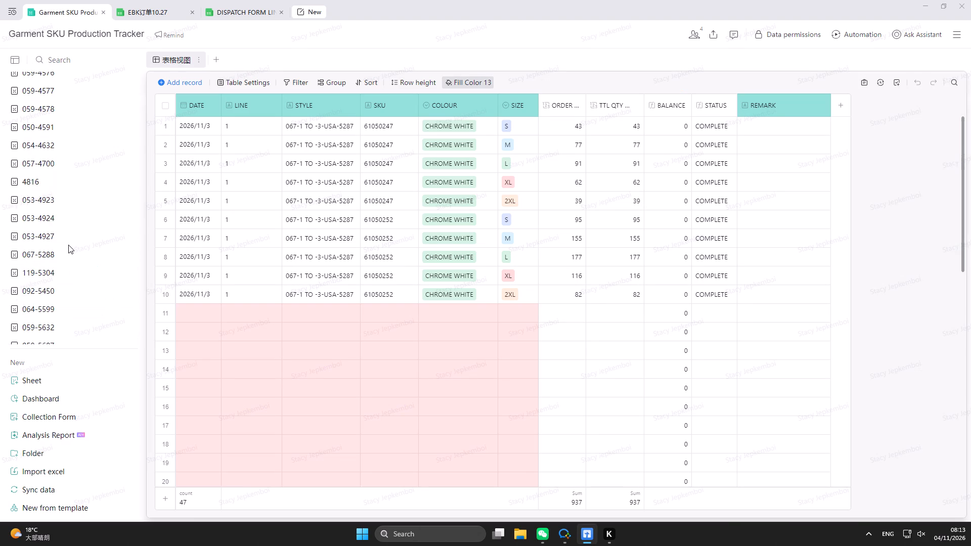
scroll(68, 245, down, 6)
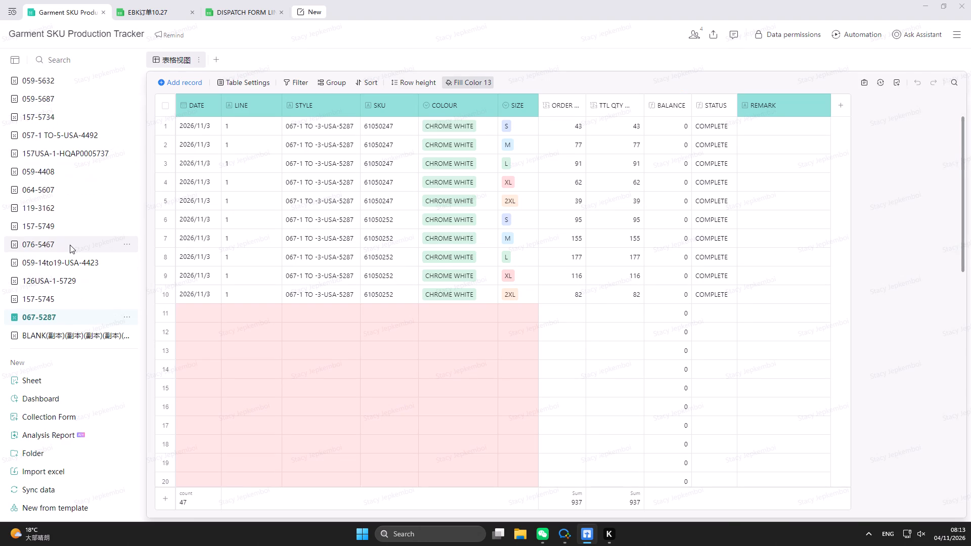
click(63, 213)
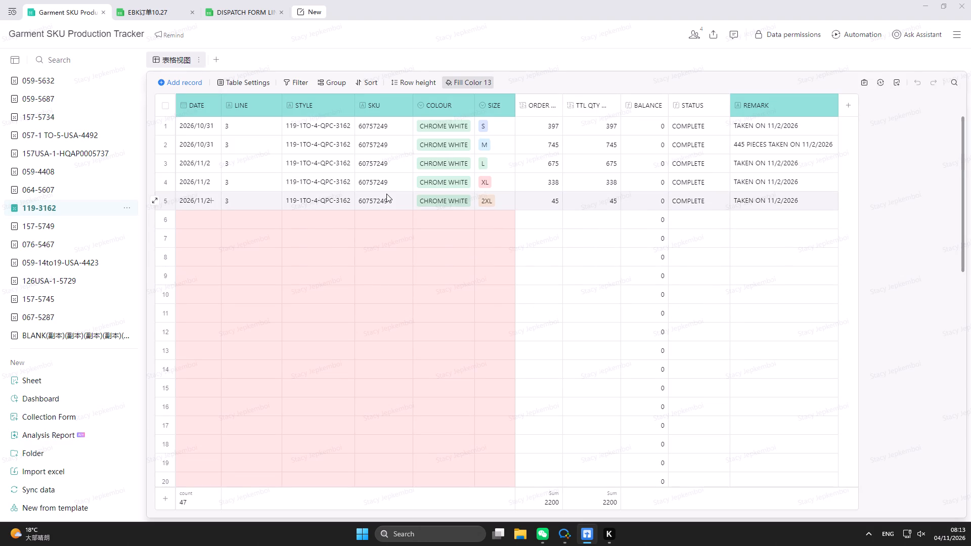
scroll(386, 194, up, 5)
click(391, 213)
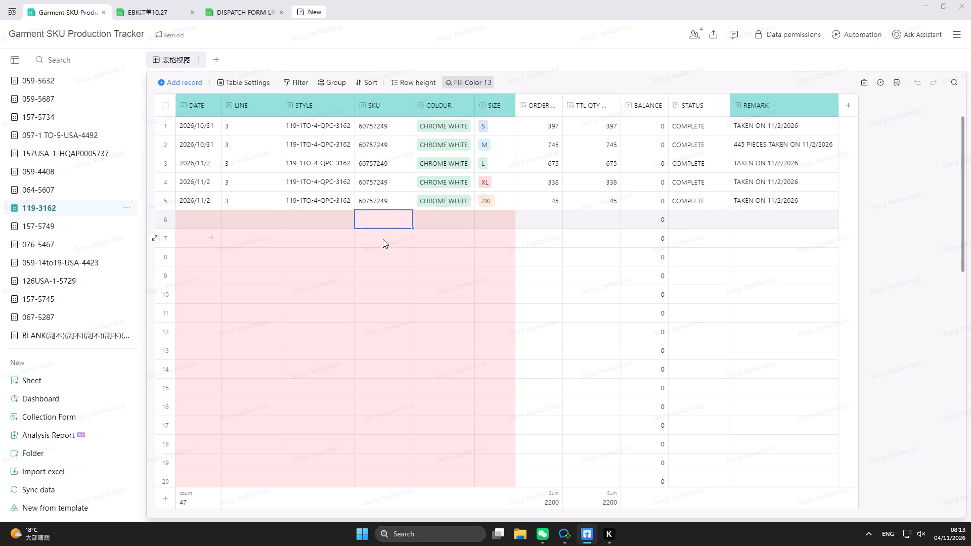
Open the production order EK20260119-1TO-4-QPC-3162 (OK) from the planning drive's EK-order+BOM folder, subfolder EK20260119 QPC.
click(520, 536)
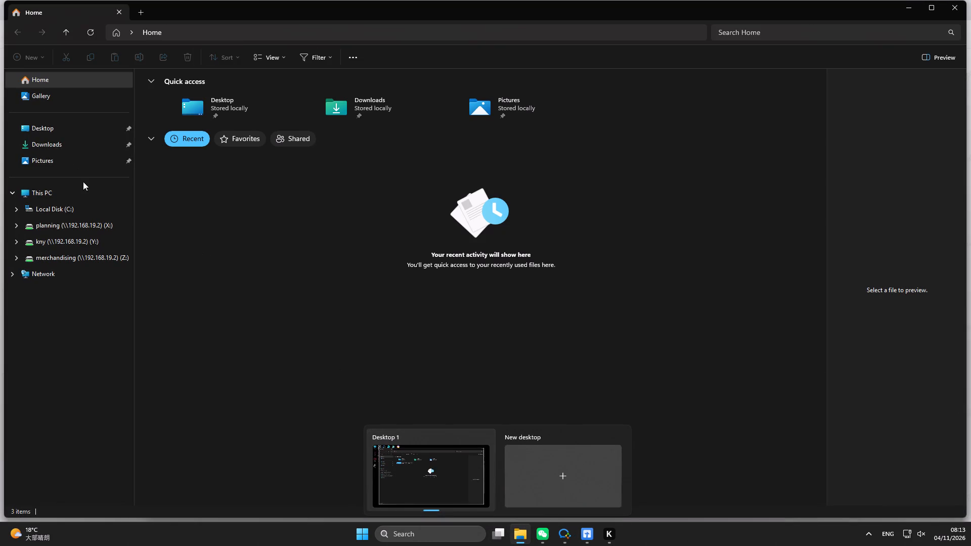
double_click(98, 227)
double_click(207, 96)
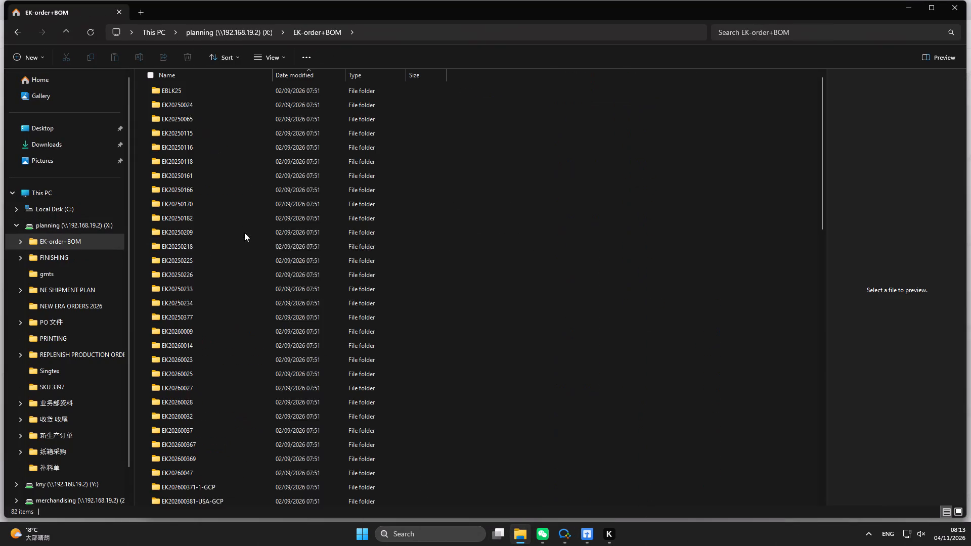
scroll(240, 265, down, 18)
scroll(255, 421, down, 16)
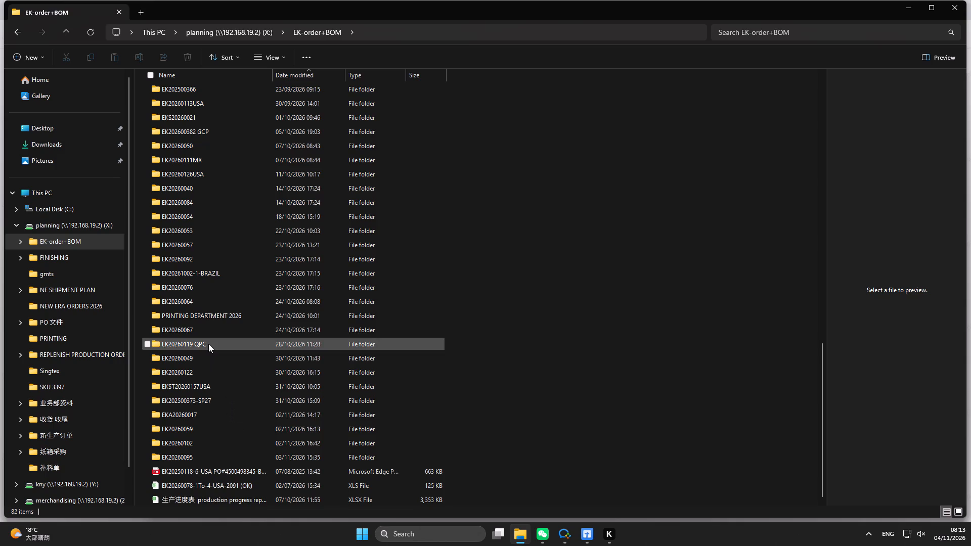
double_click(208, 344)
double_click(244, 96)
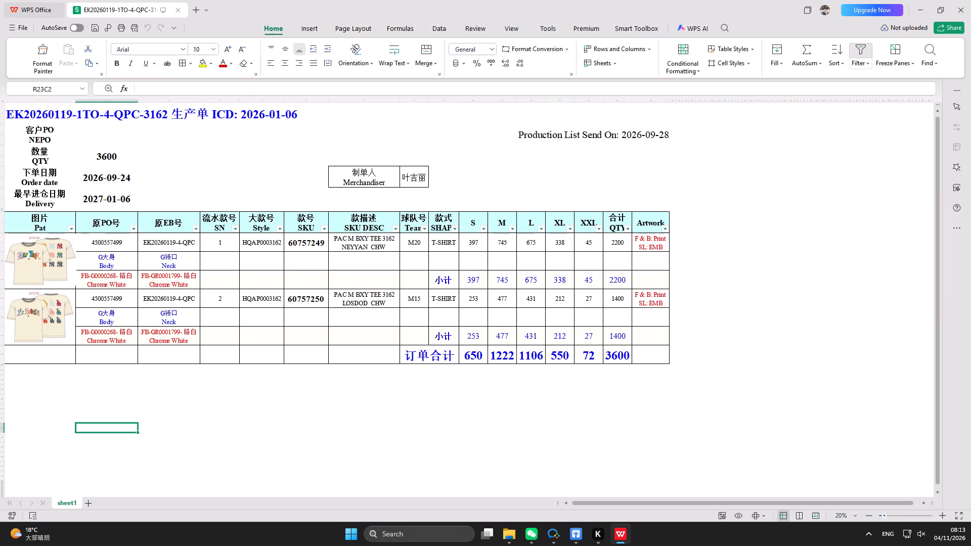
Open the SKU 60757250 cell in the order sheet and arrange the workbook and the SKU tracker side by side.
click(303, 297)
triple_click(250, 88)
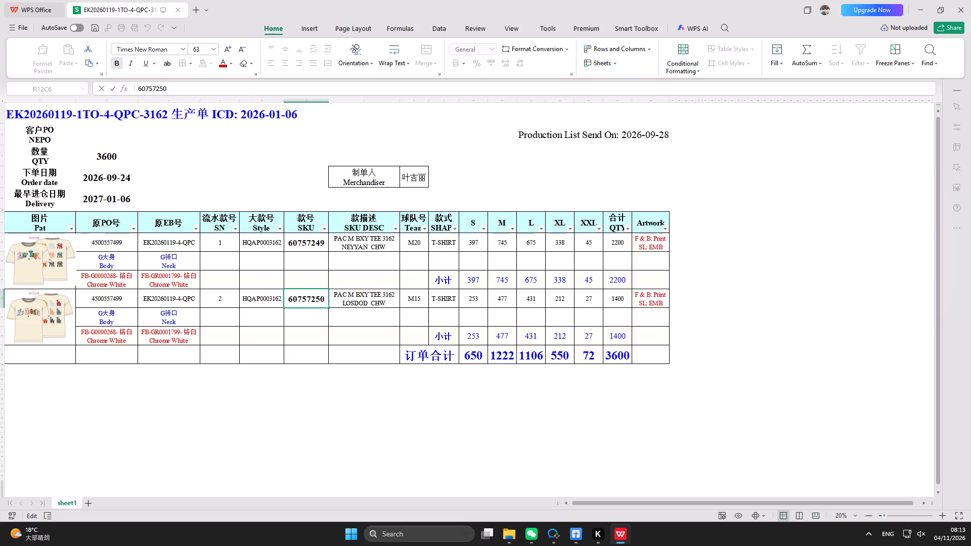
click(842, 75)
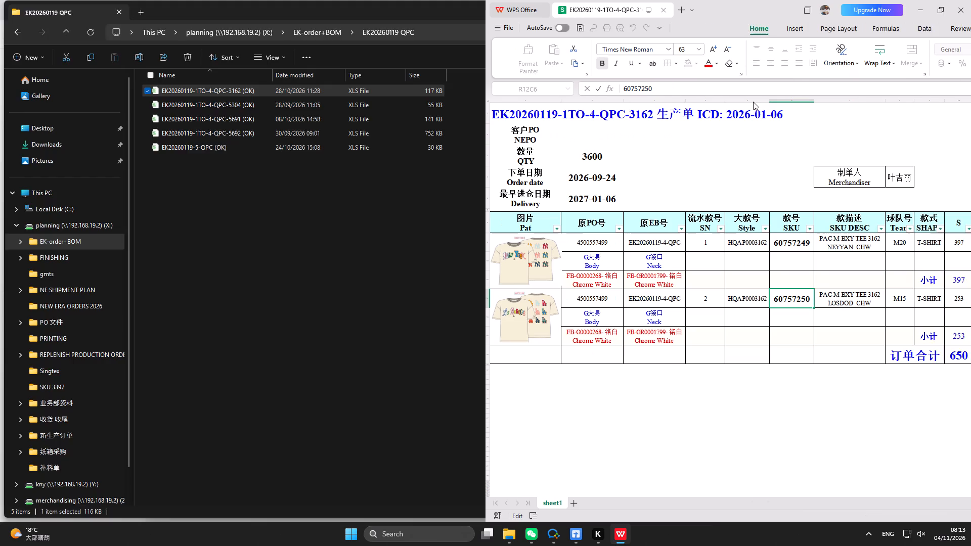
click(357, 222)
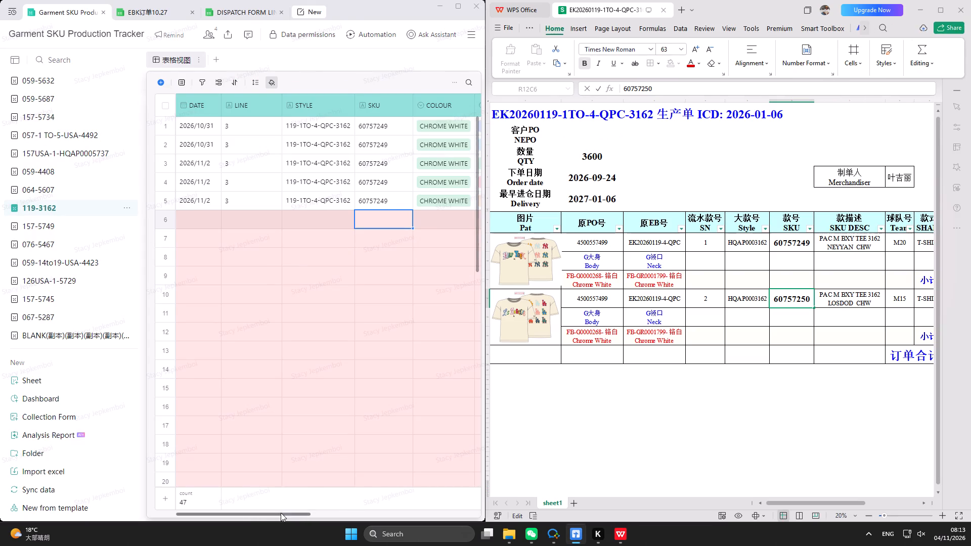
Copy SKU 60757250 from the order sheet into the SKU field of tracker record 6.
drag(281, 513, 337, 514)
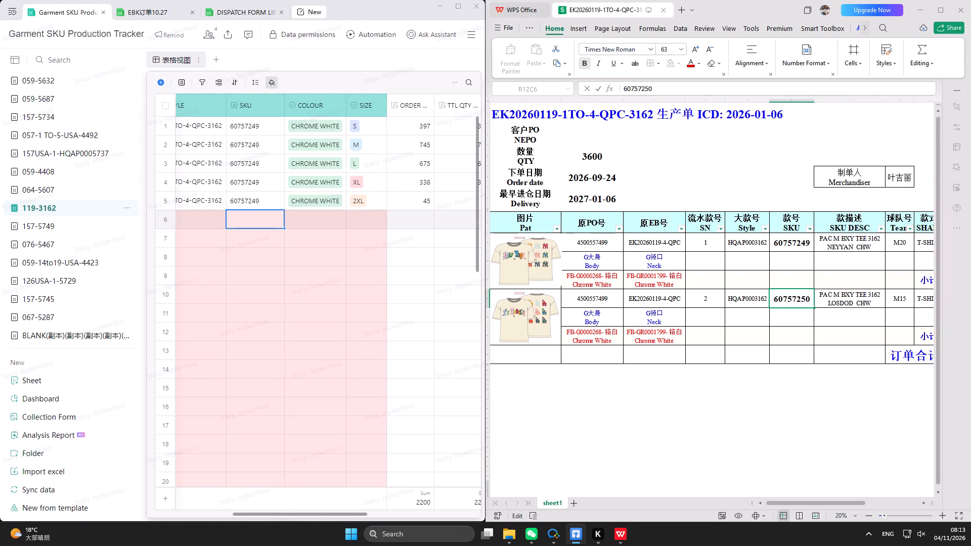
double_click(670, 110)
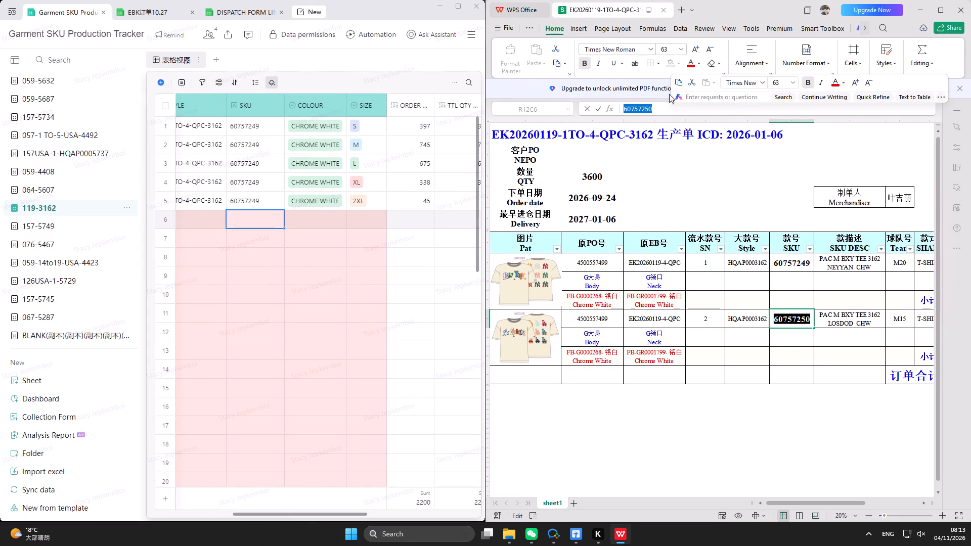
double_click(678, 81)
triple_click(249, 216)
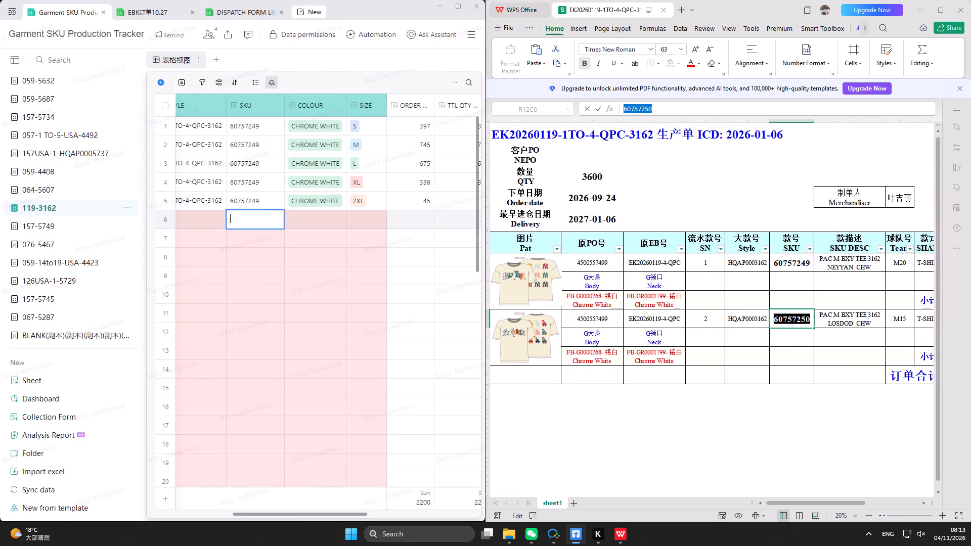
right_click(249, 216)
click(268, 290)
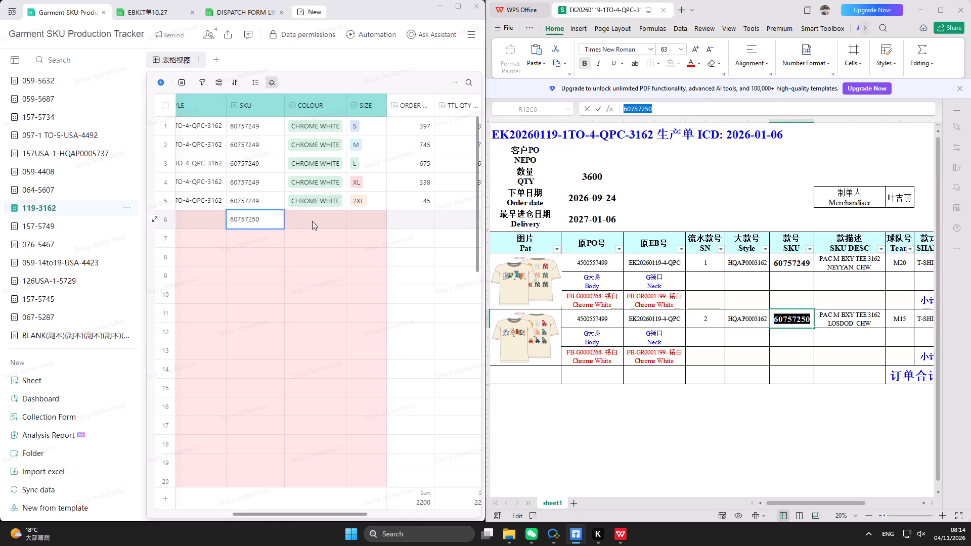
Set the SIZE field of tracker records 6 to 10 to S, M, L, XL and 2XL respectively.
click(314, 218)
click(367, 221)
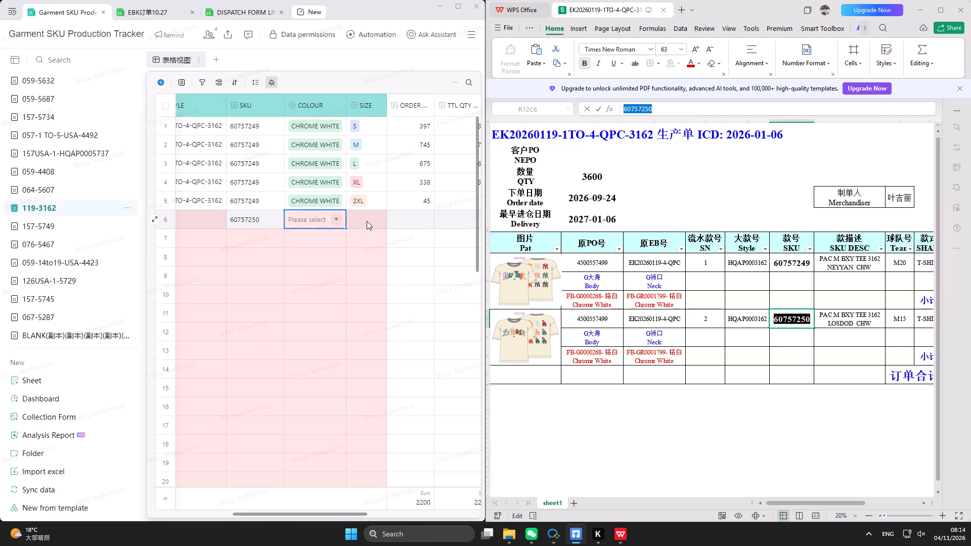
click(367, 221)
click(375, 335)
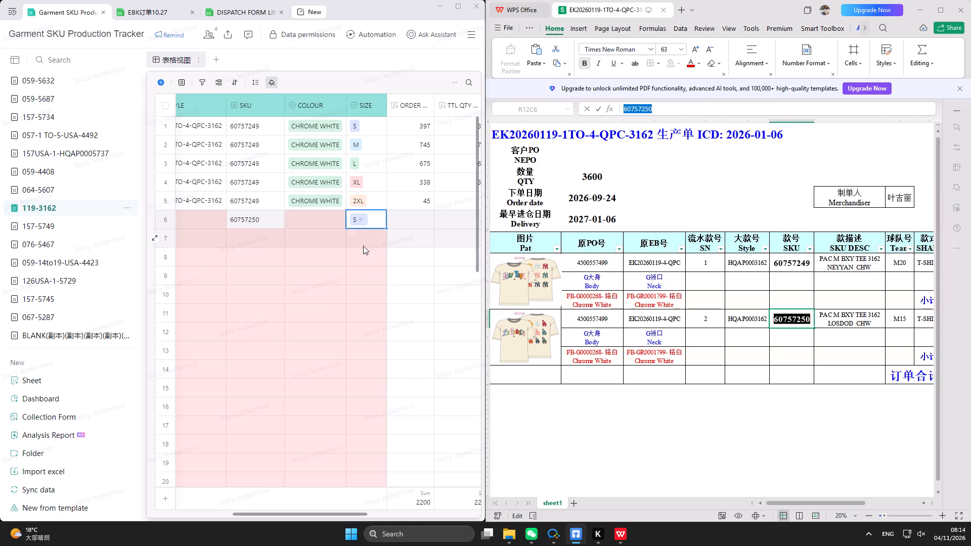
double_click(363, 238)
click(384, 338)
double_click(353, 255)
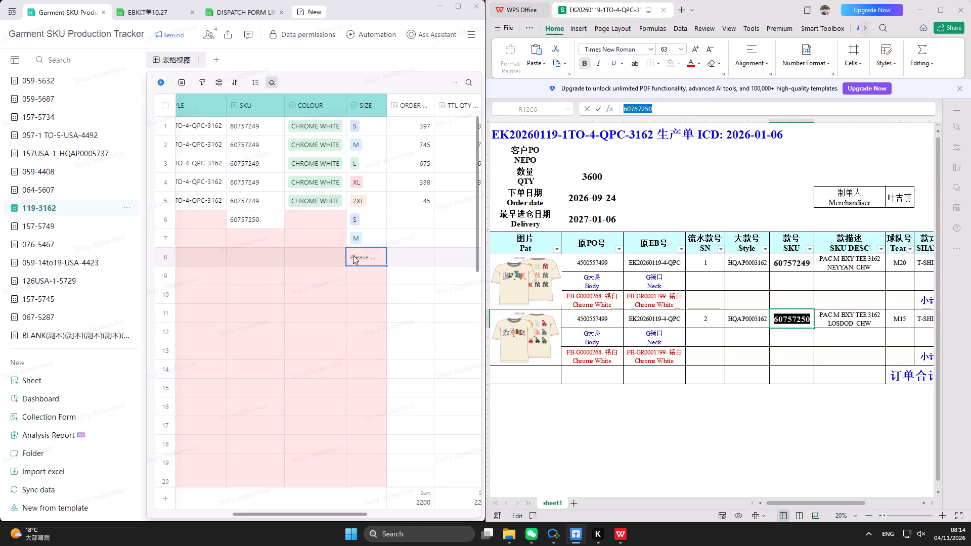
click(373, 342)
double_click(363, 280)
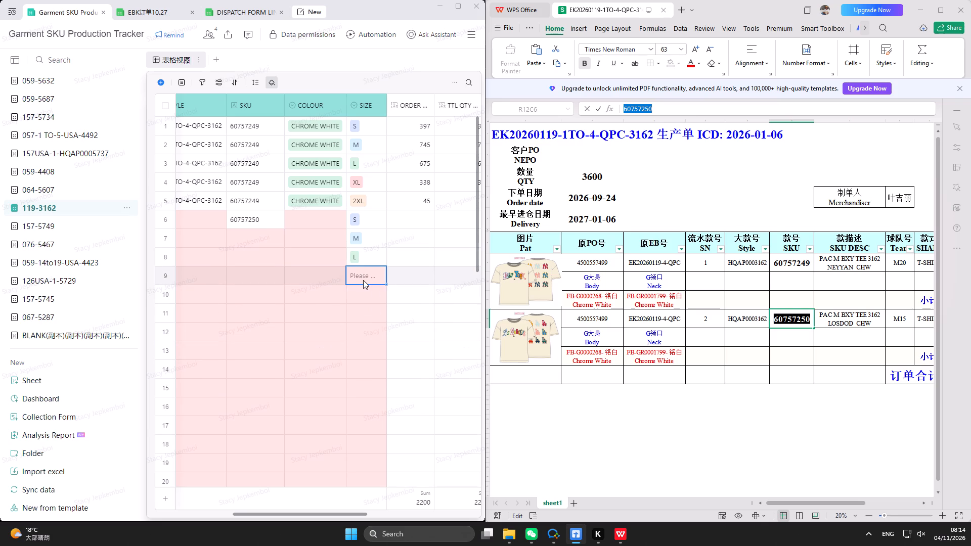
click(386, 343)
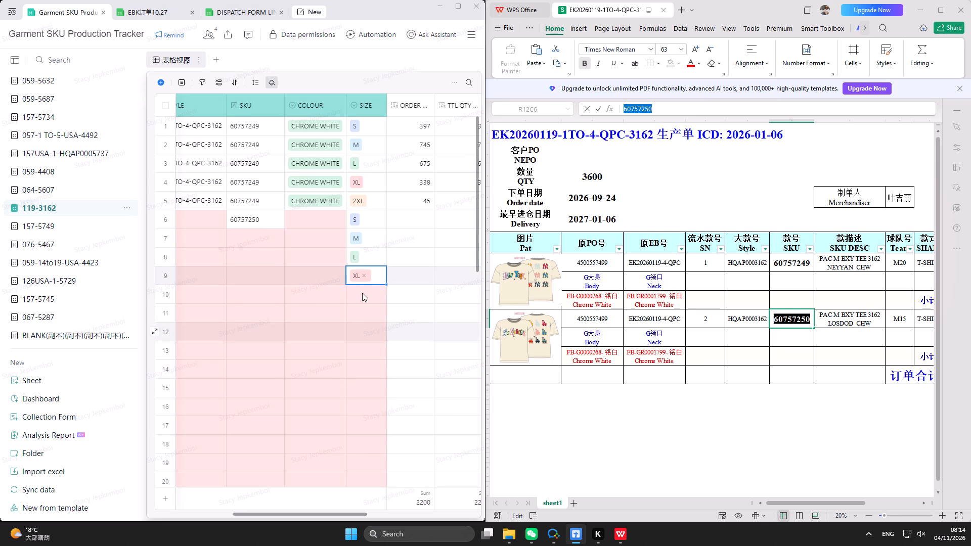
double_click(362, 293)
click(385, 345)
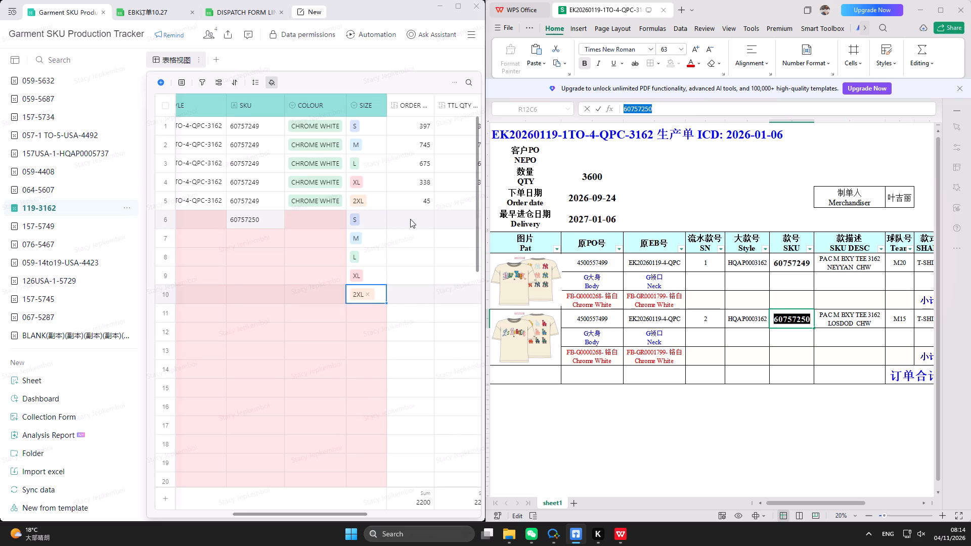
Hide the order sheet columns from 原PO号 through 大款号 so the size quantities sit beside the SKU.
drag(584, 121, 696, 167)
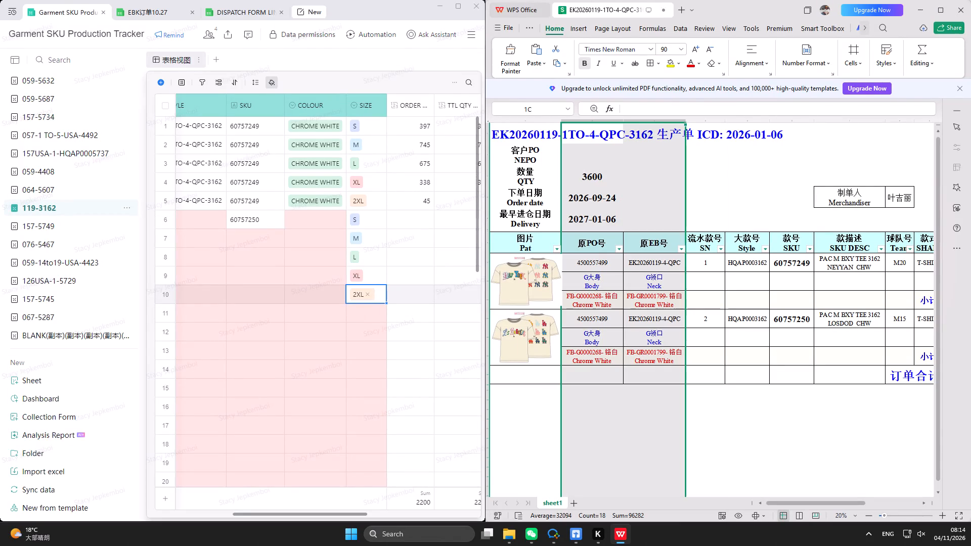
drag(696, 167, 748, 187)
right_click(741, 189)
click(778, 241)
scroll(652, 303, down, 3)
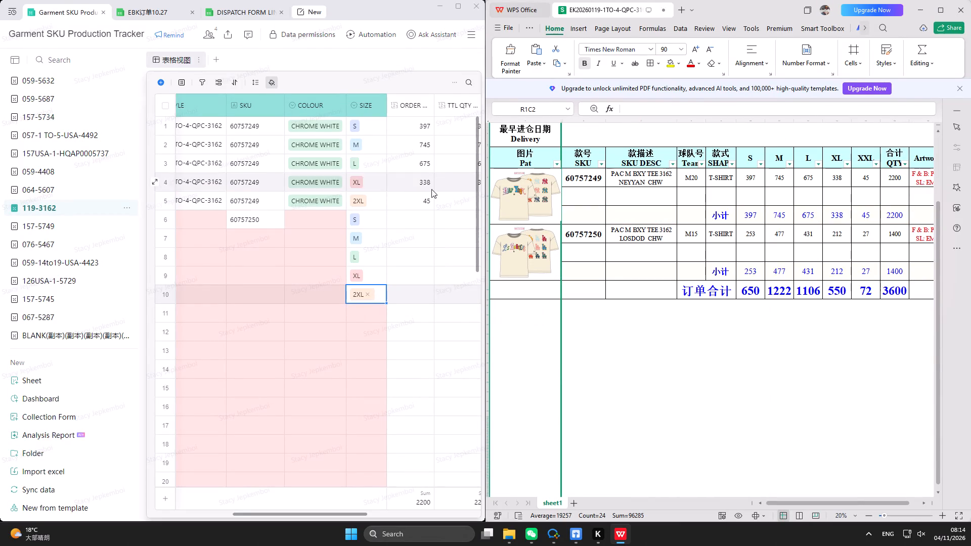
Select the order quantity cell of tracker record 6, and fill SKU 60757250's 小计 row yellow in the order sheet.
drag(361, 514, 412, 517)
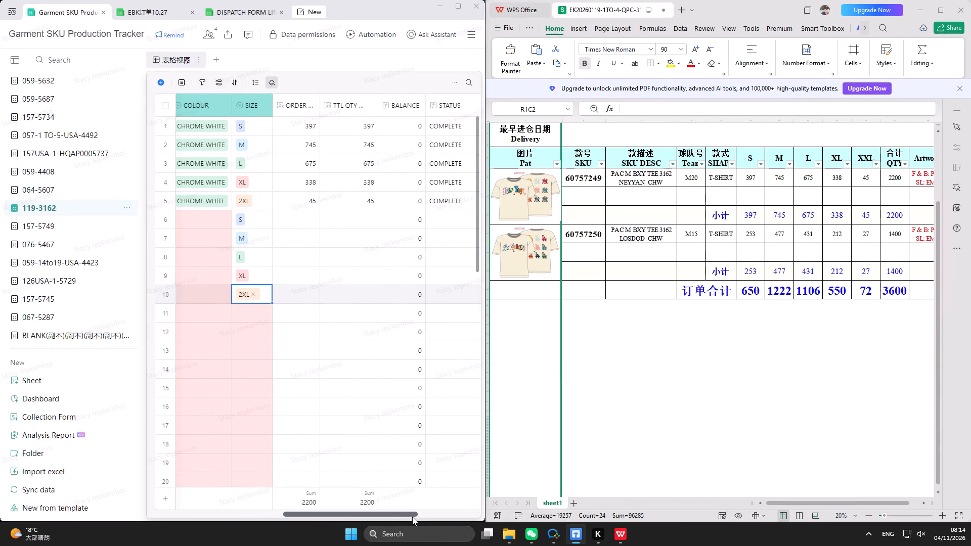
drag(412, 517, 377, 512)
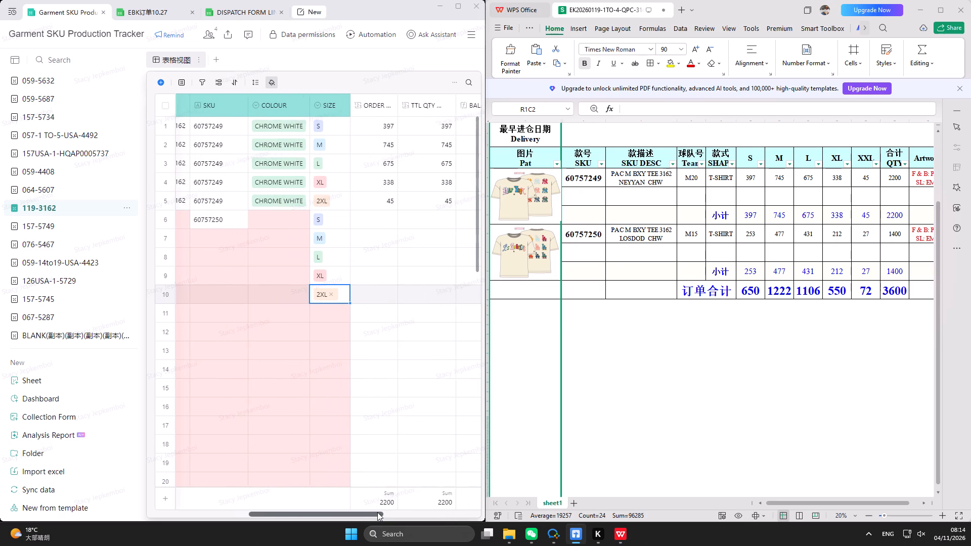
drag(377, 512, 371, 511)
click(379, 210)
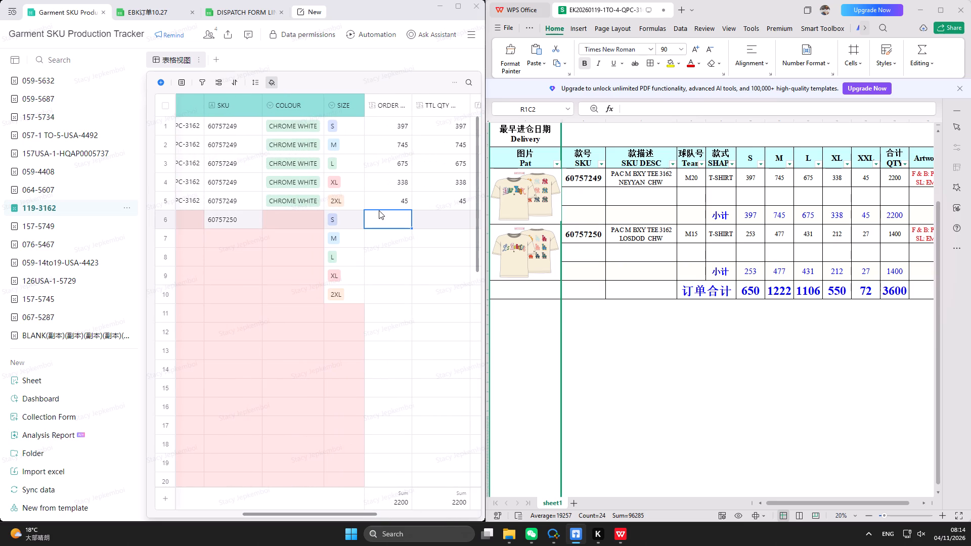
drag(589, 275, 907, 273)
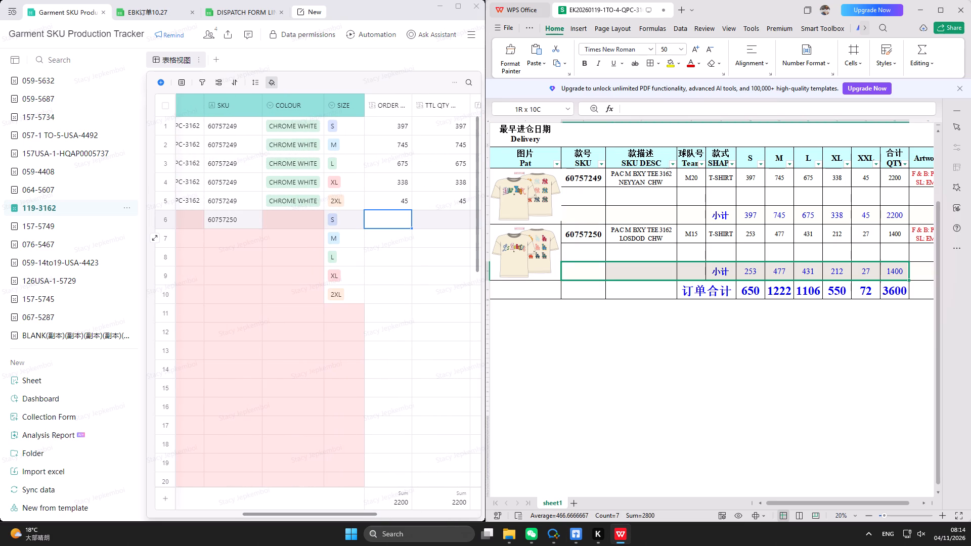
drag(907, 273, 909, 272)
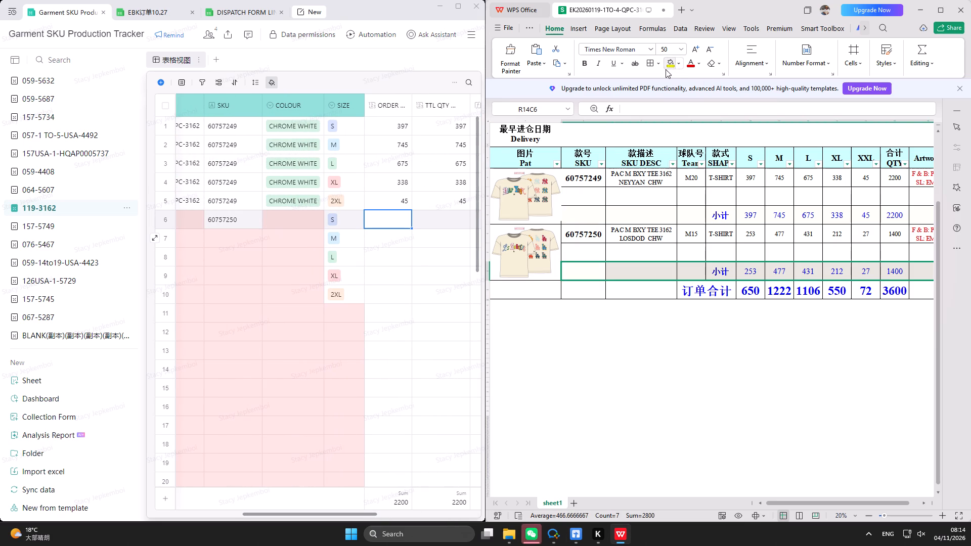
click(666, 69)
click(671, 64)
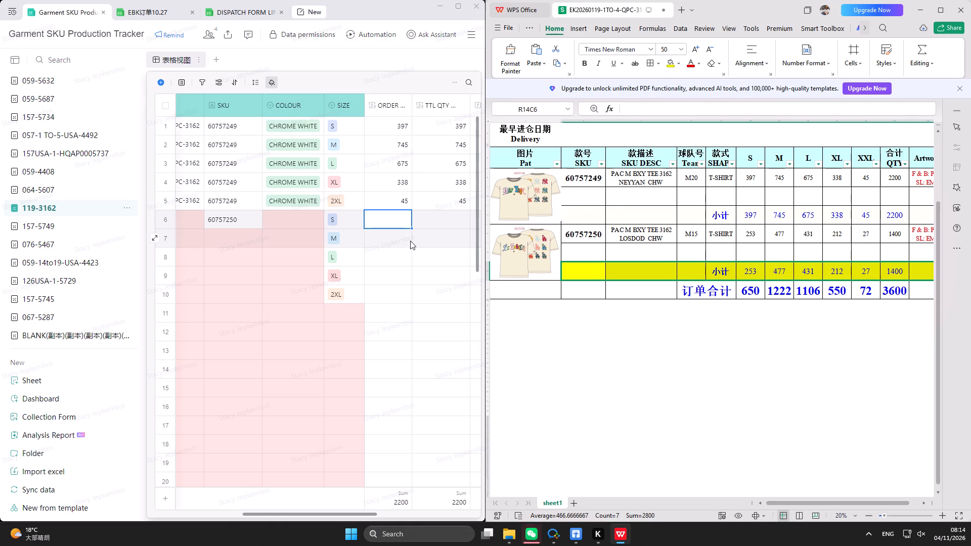
Enter the SKU 60757250 order quantities in tracker records 6 to 10: S 253, M 477, L 431, XL 212, 2XL 27.
drag(409, 240, 393, 239)
click(398, 221)
text(253)
key(Return)
text(477)
key(Return)
text(431)
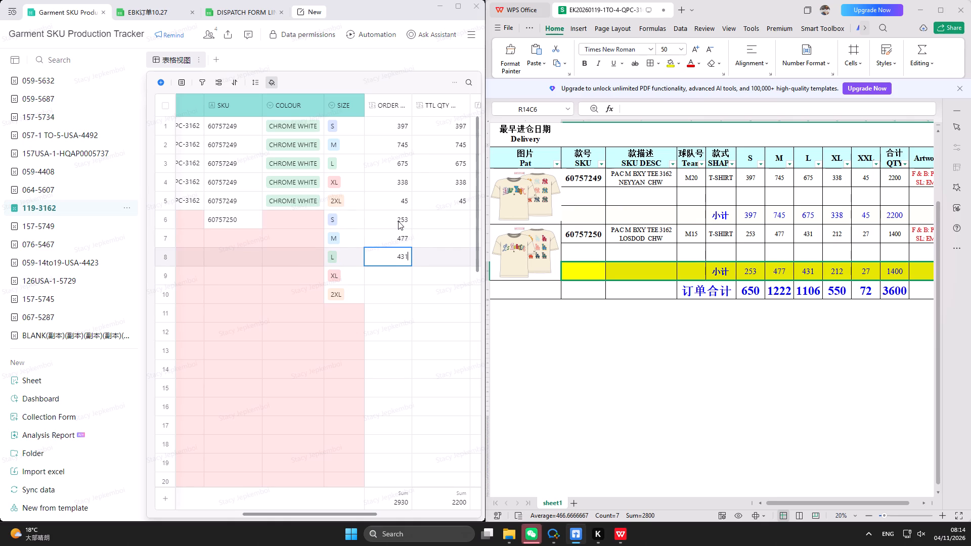
key(Return)
text(212)
key(Return)
text(27)
key(Return)
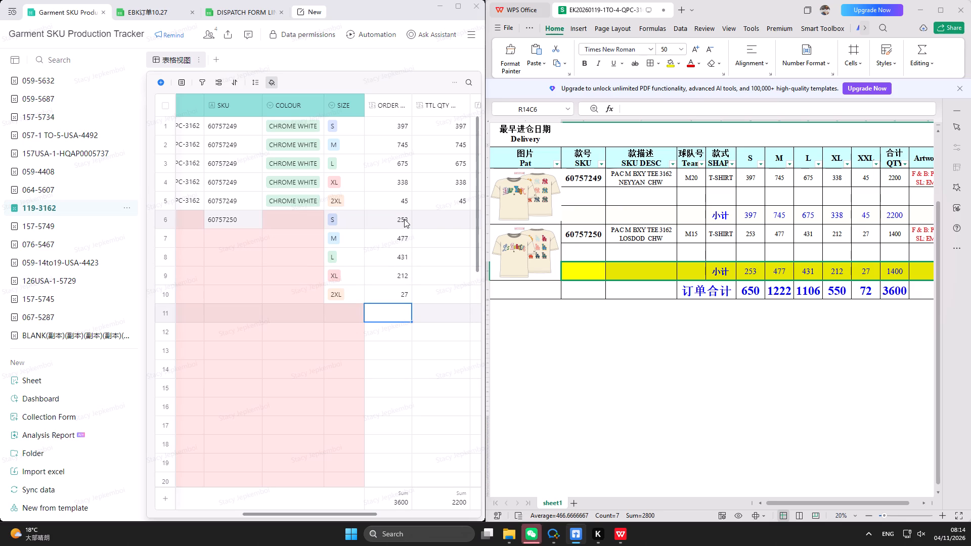
Enter the TTL QTY values in tracker records 6 to 10: S 50, M 0, L 81, XL 0, 2XL 0.
click(429, 221)
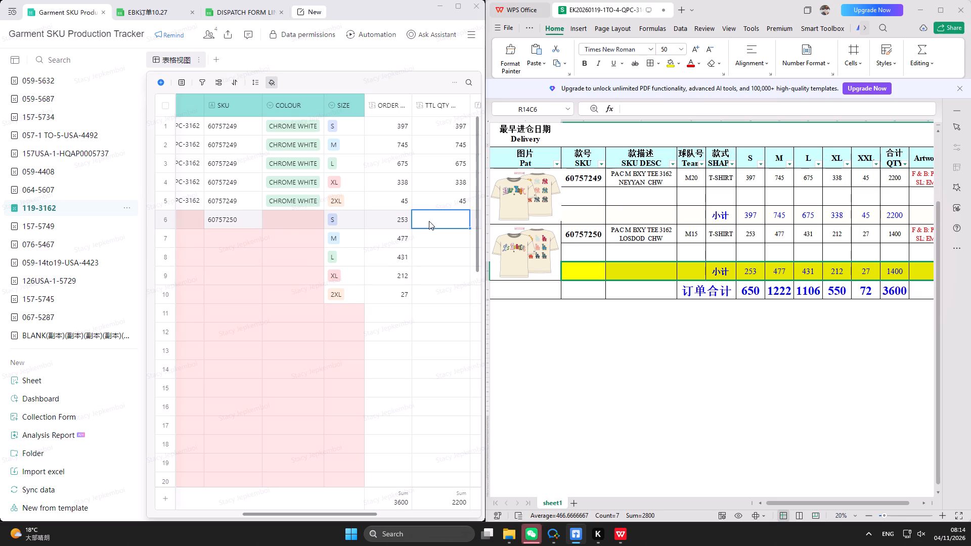
text(50)
key(Return)
key(0)
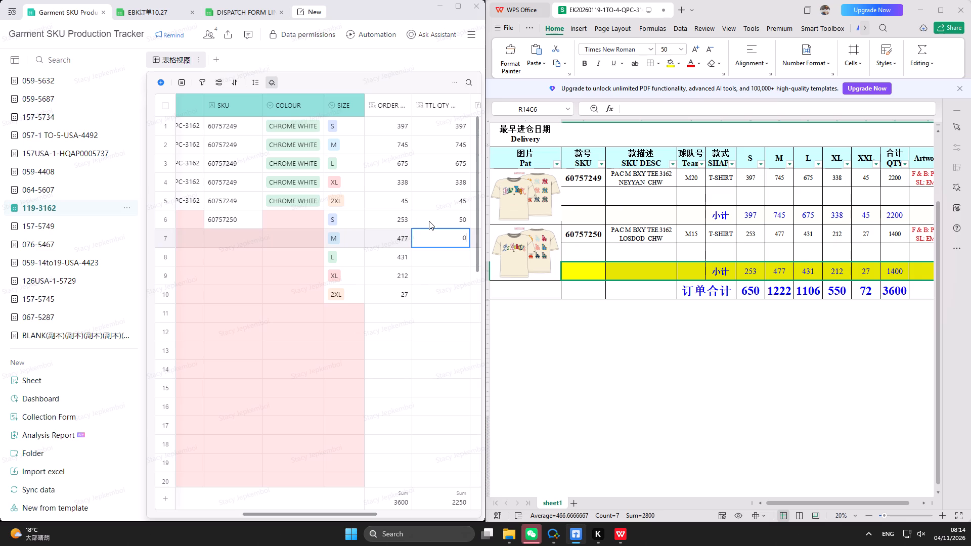
key(Return)
text(81)
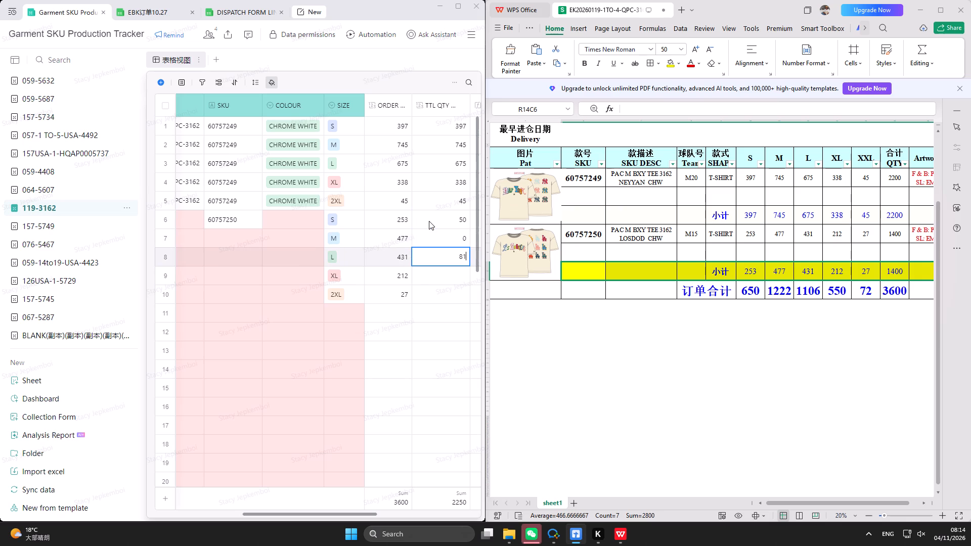
key(Return)
key(0)
key(Return)
key(0)
key(Return)
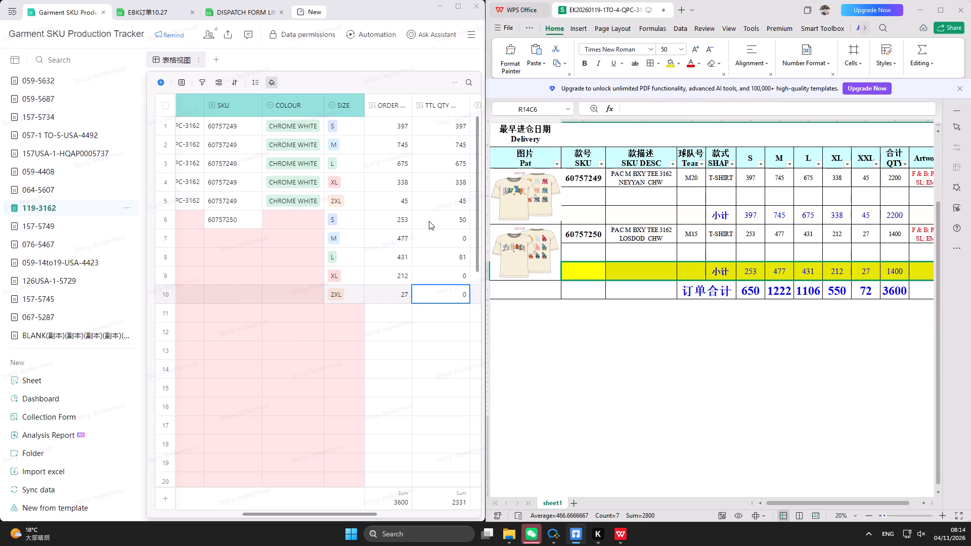
Check the EBK planning group chat in WeChat for new messages and put the chat window away.
click(529, 542)
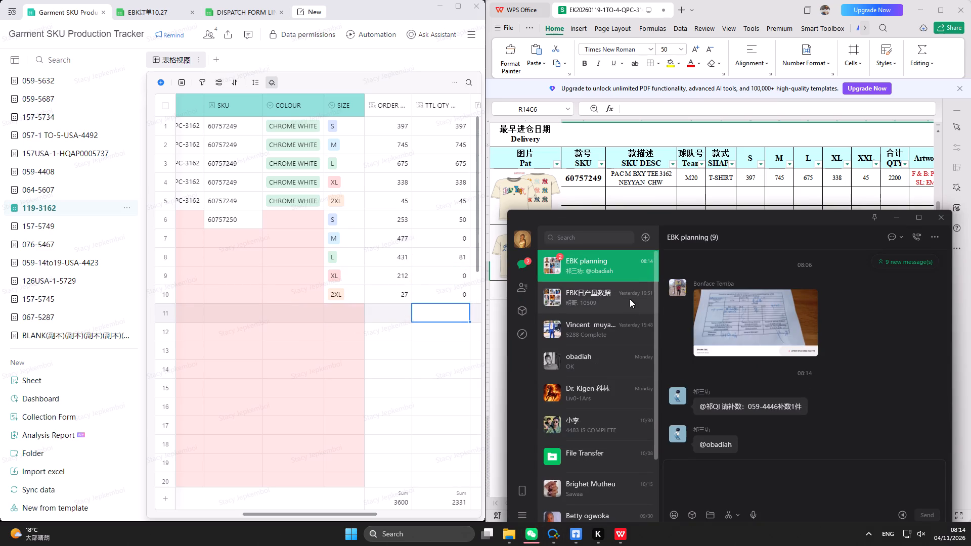
click(626, 267)
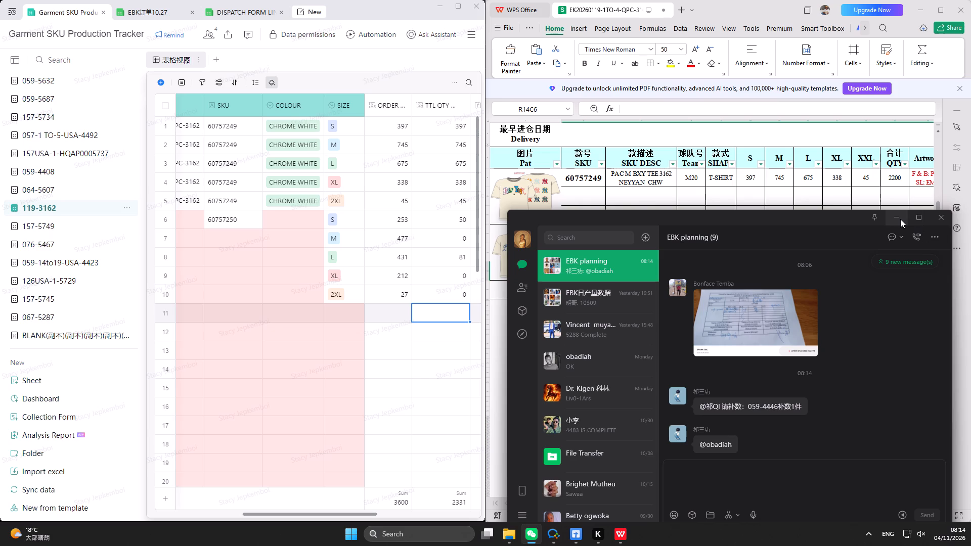
click(900, 219)
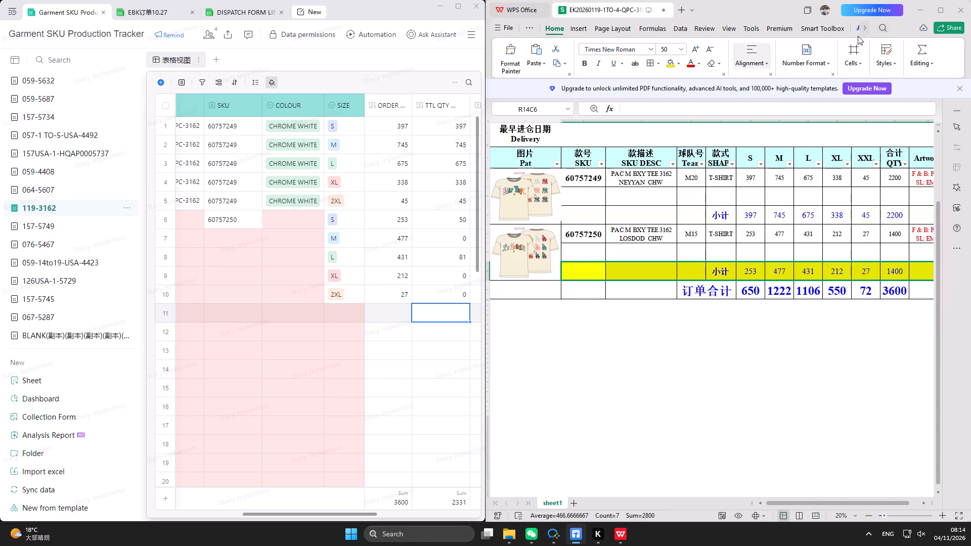
Minimize the order workbook and the SKU tracker to return to the EK20260119 QPC folder window.
click(921, 10)
click(454, 11)
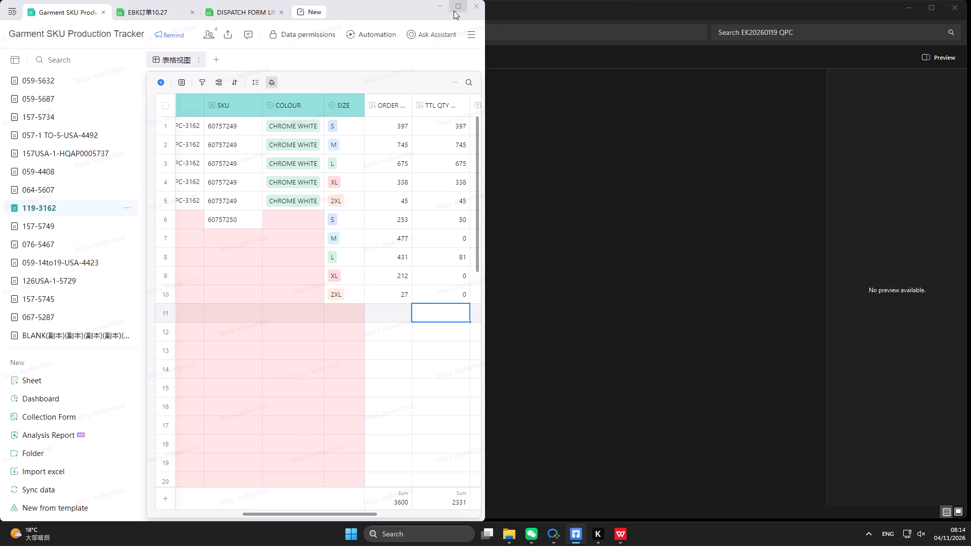
click(925, 8)
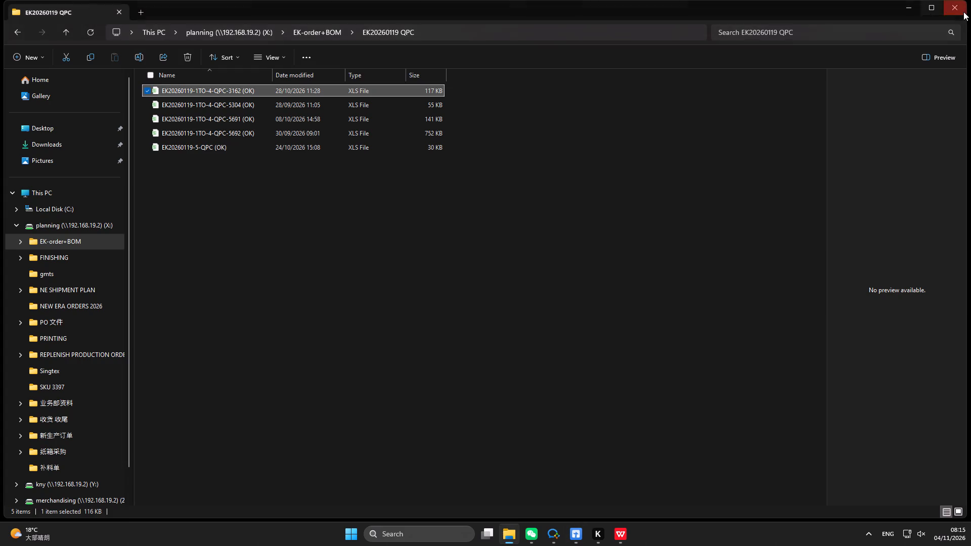
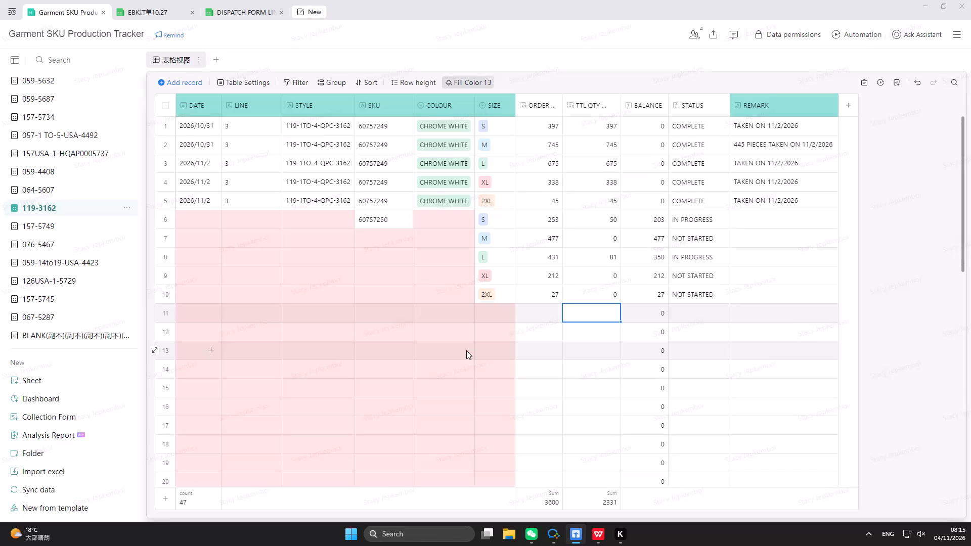
Check the 11.3 dispatch sheet, and enter style 4408 with output 72 for group 2 on the 11.4 sheet.
click(238, 8)
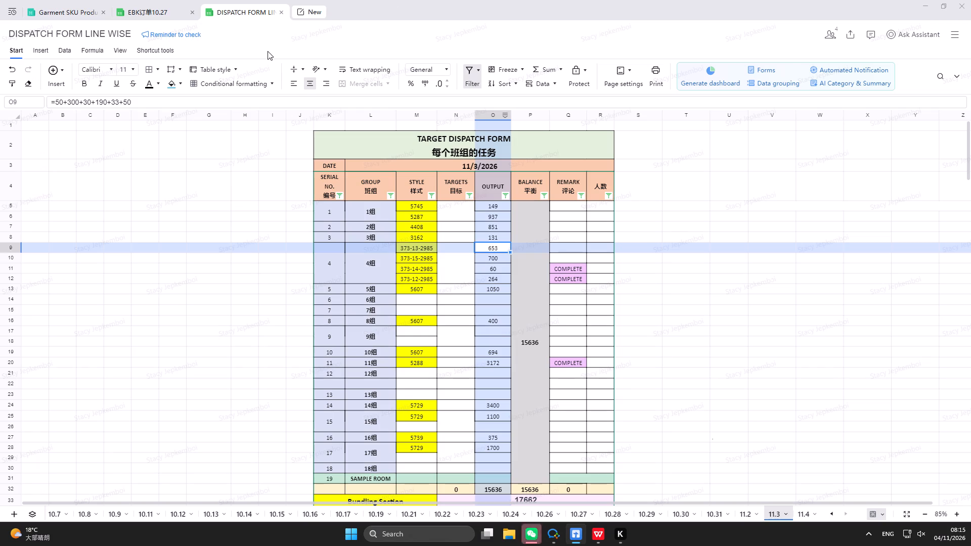
click(699, 353)
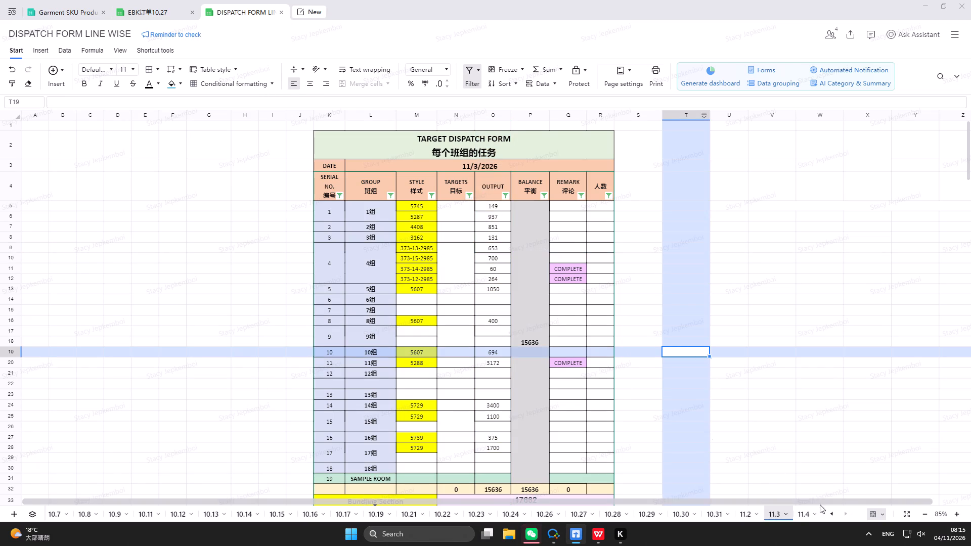
click(800, 512)
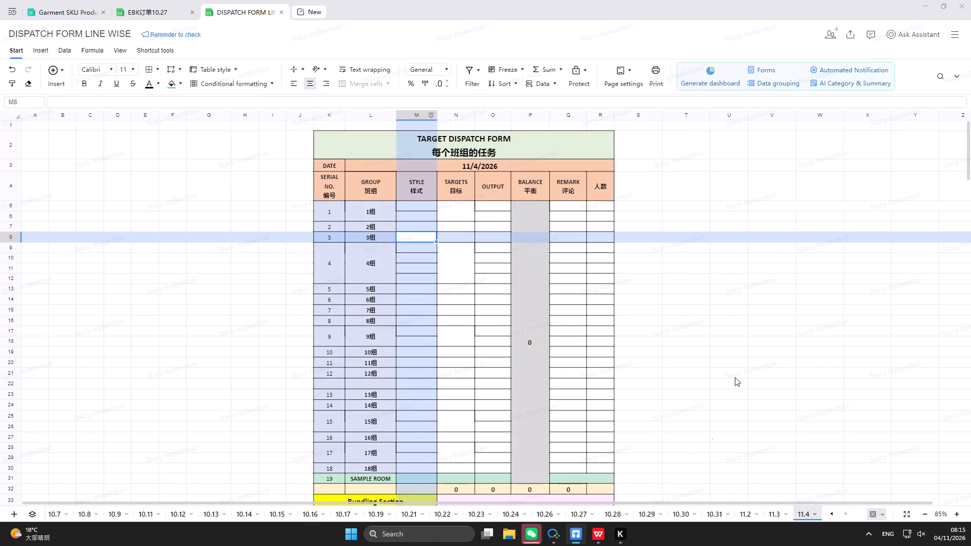
click(777, 521)
click(776, 515)
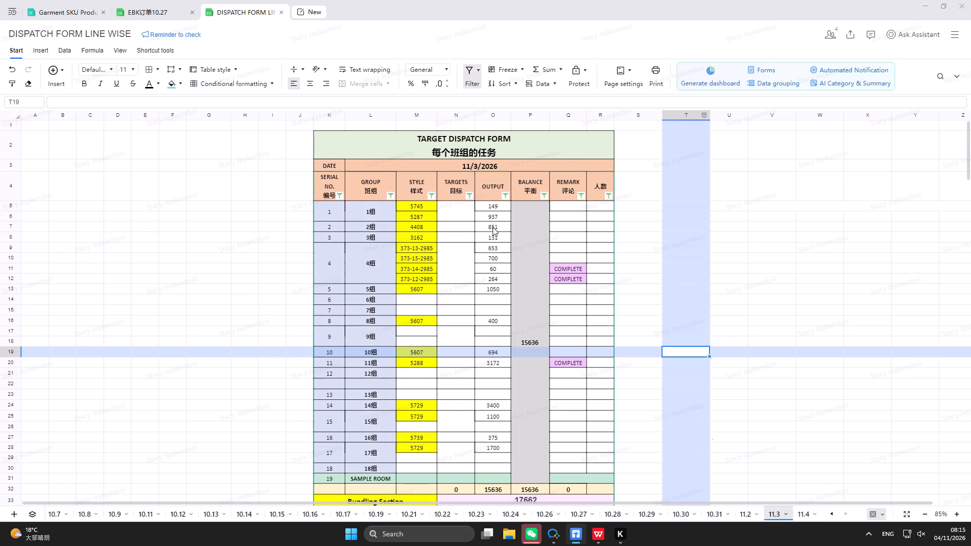
click(493, 227)
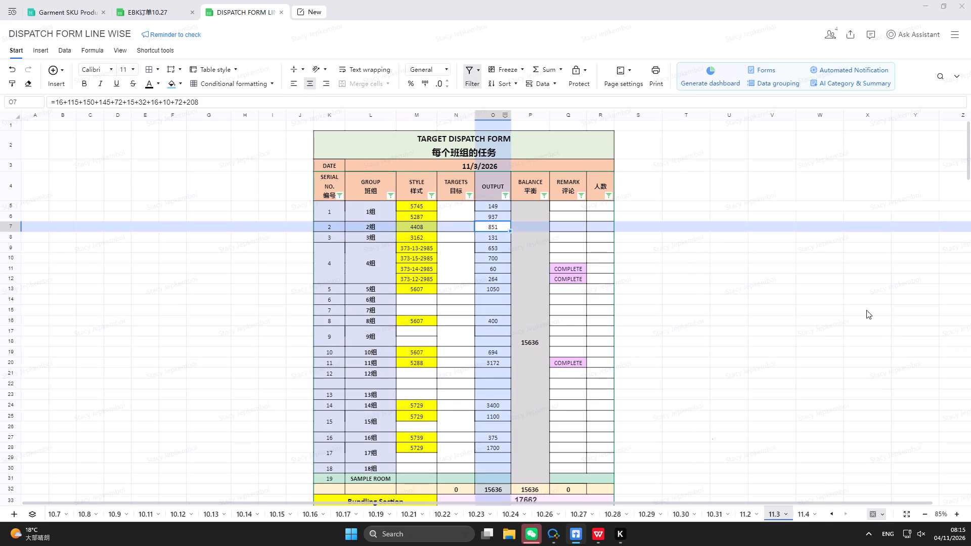
click(804, 518)
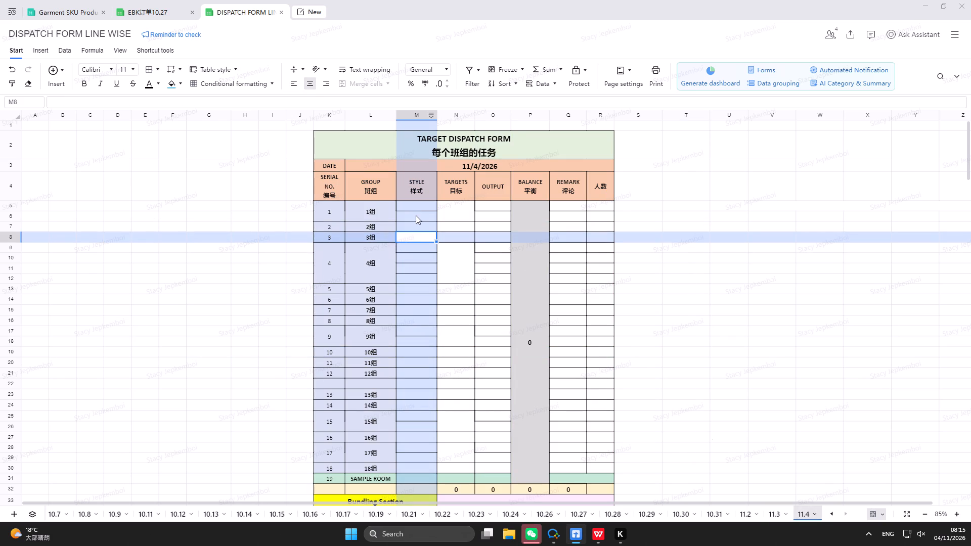
click(417, 224)
text(4408)
click(496, 226)
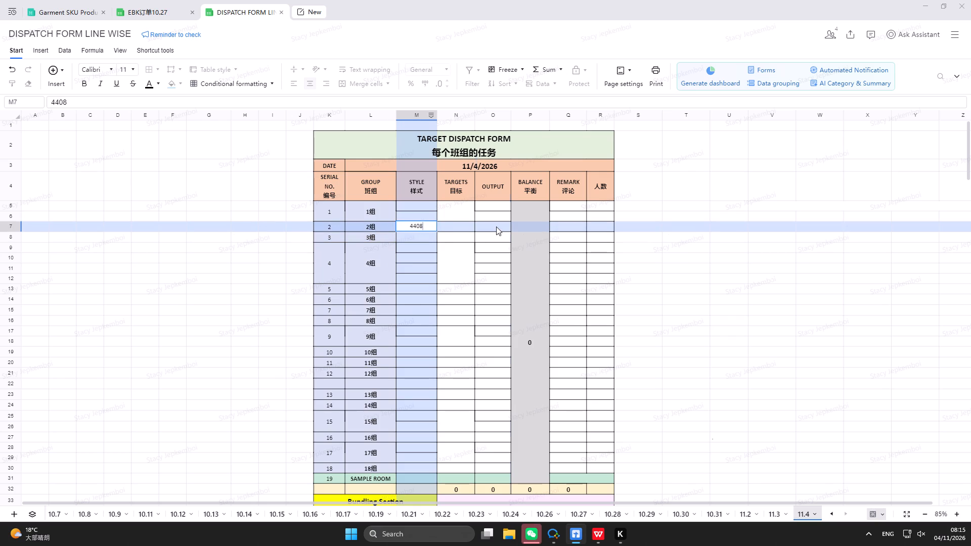
key(equal)
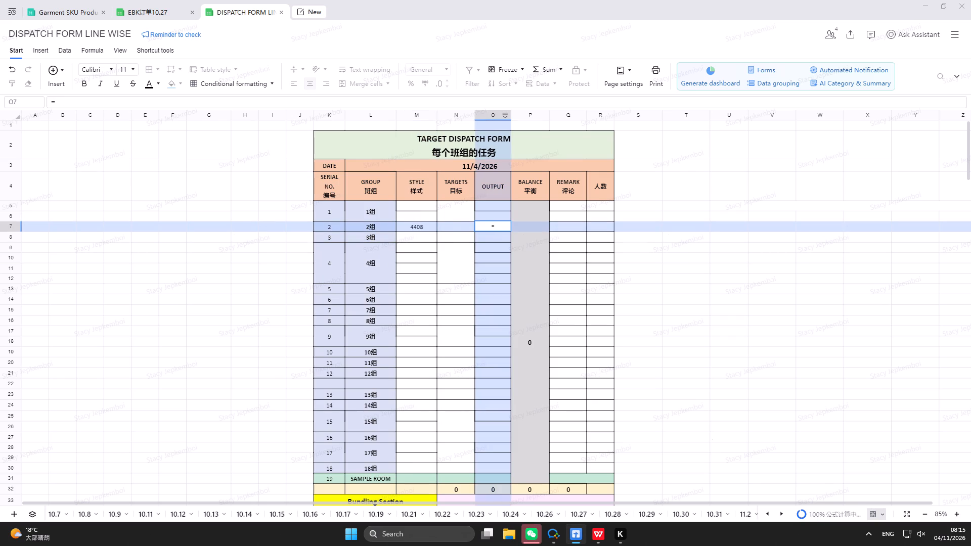
text(72)
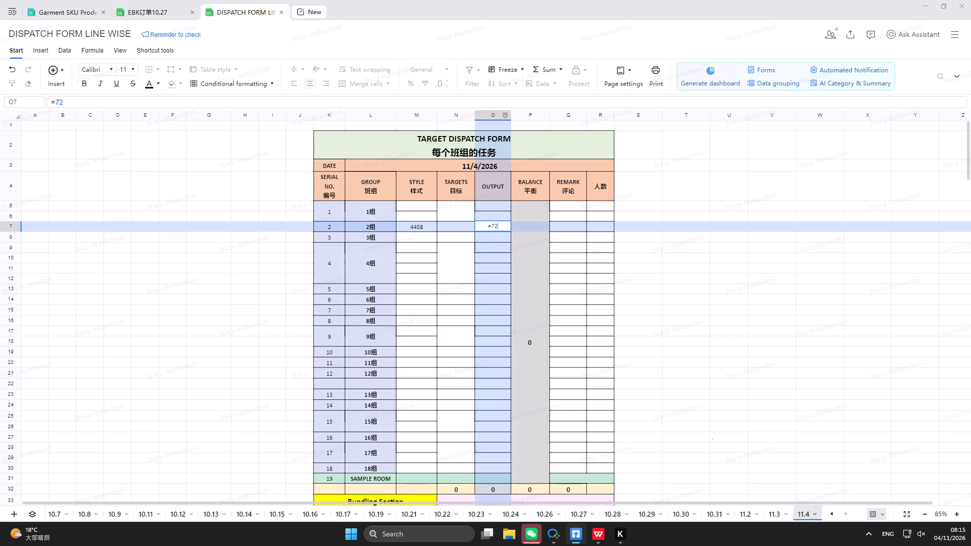
key(Return)
Review the WeChat messages and enter style 5467 with output 30 for group 18 on the 11.4 dispatch sheet.
click(532, 536)
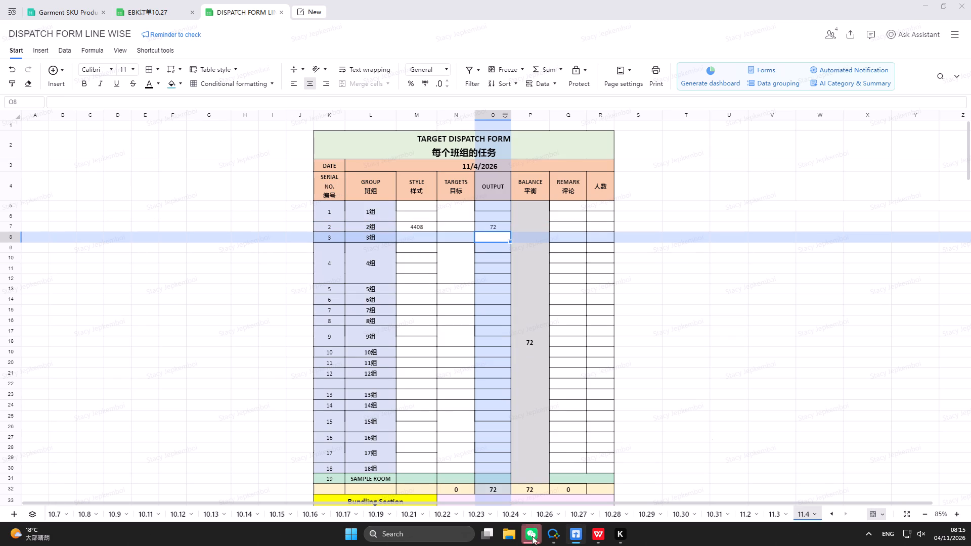
click(579, 270)
click(902, 222)
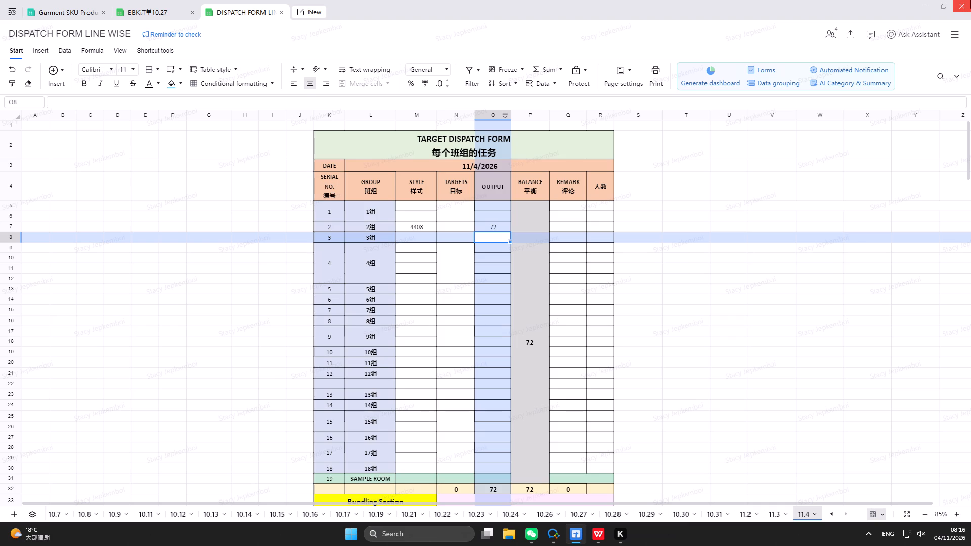
click(403, 468)
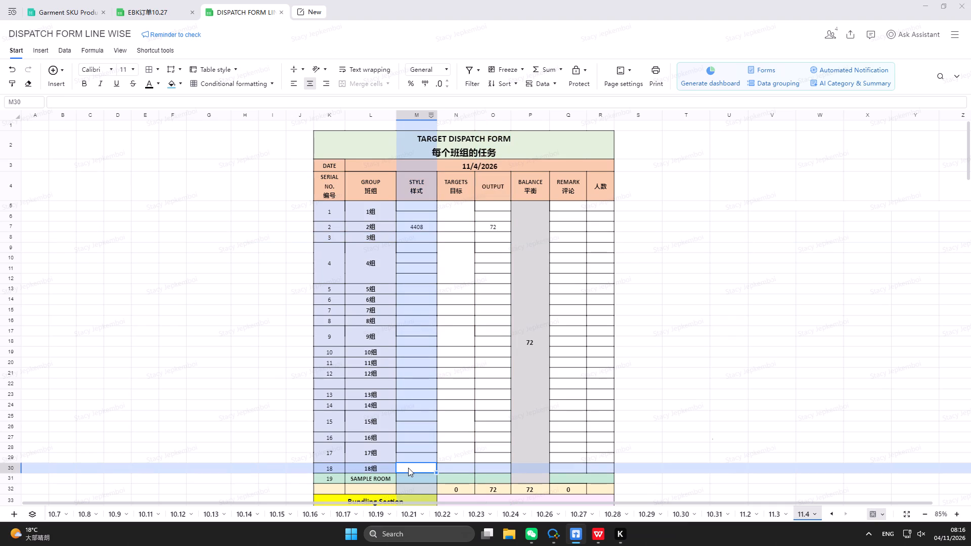
text(5467)
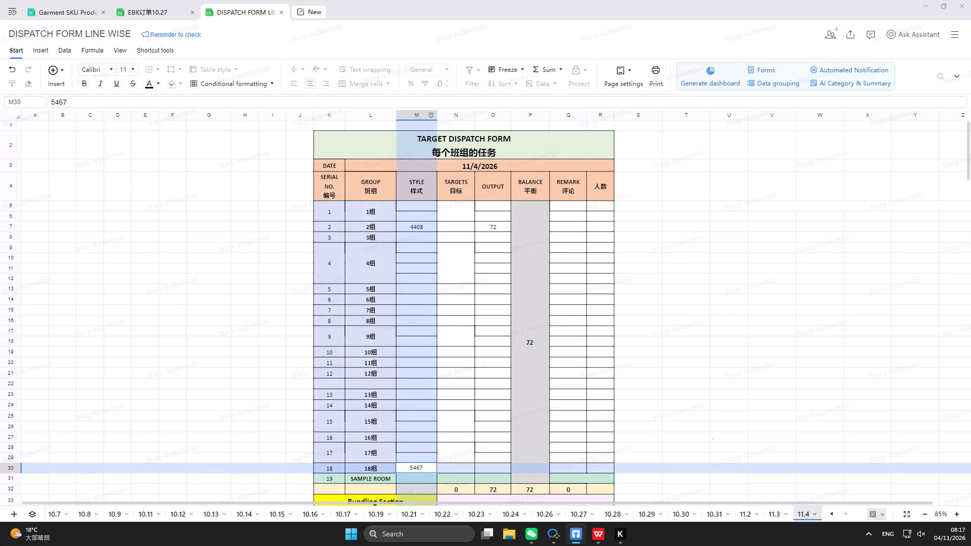
click(493, 468)
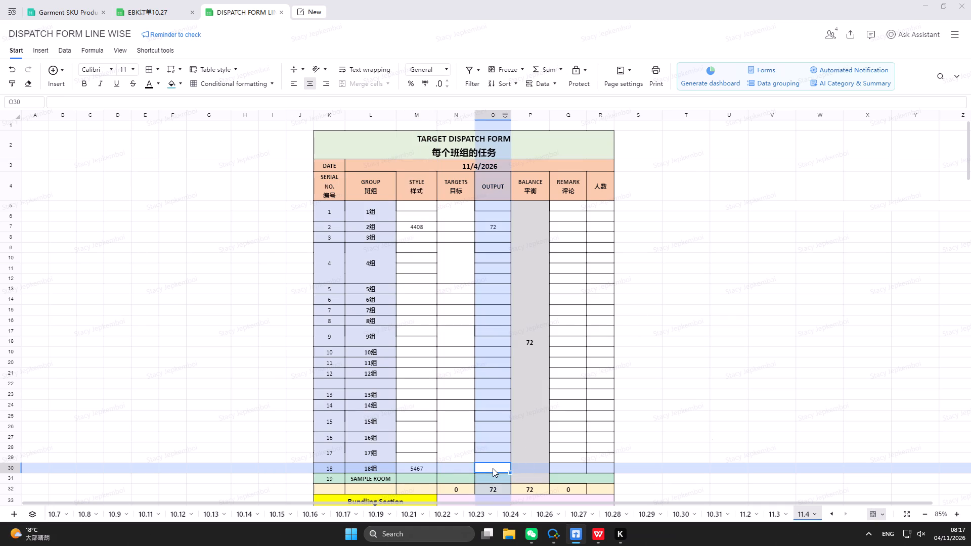
key(equal)
text(30)
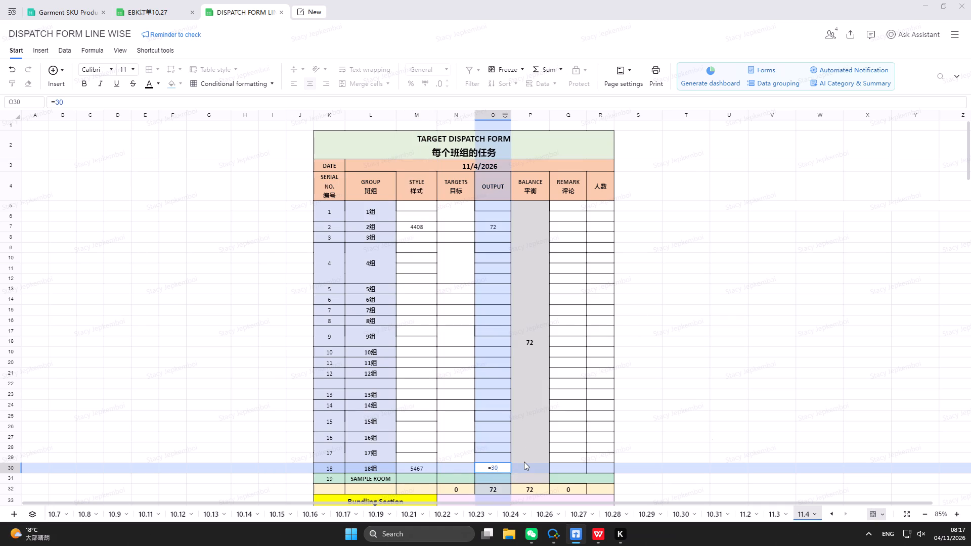
key(Return)
Open the 076-5467 table in the Garment SKU Production Tracker and select record 11's empty SKU cell.
click(136, 5)
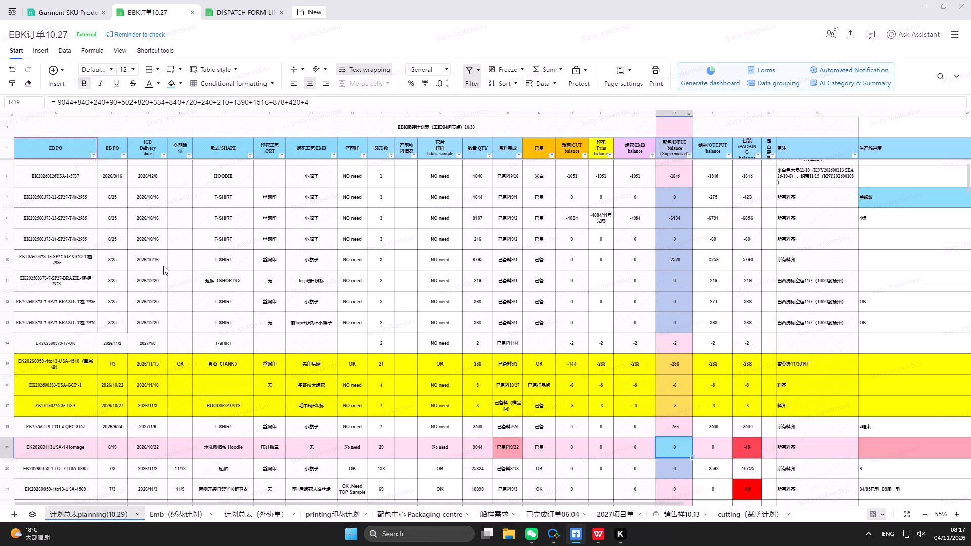
click(69, 15)
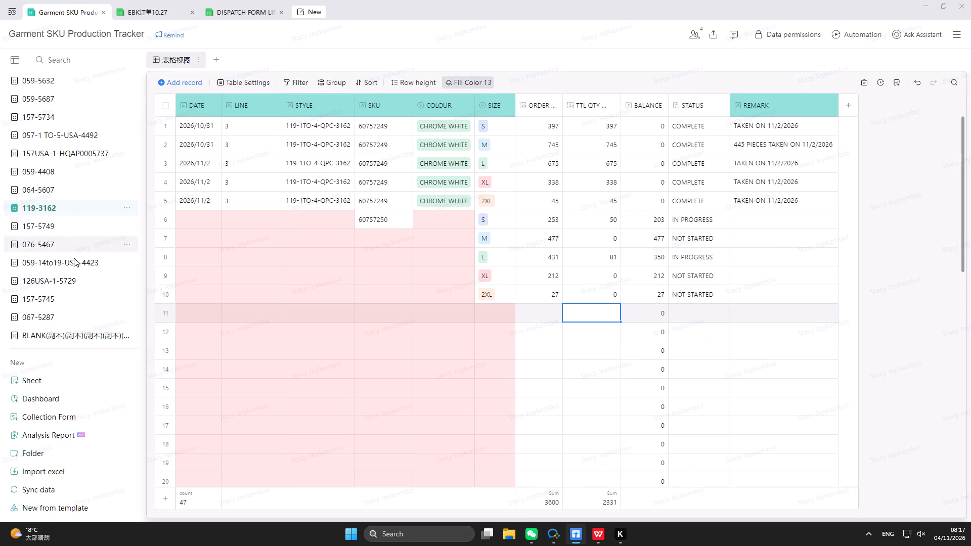
click(70, 240)
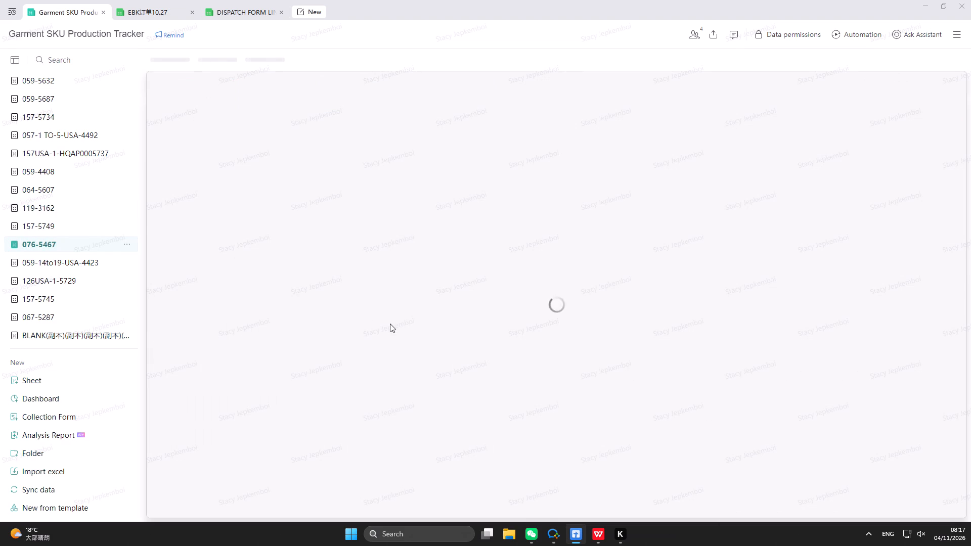
scroll(403, 324, up, 4)
click(377, 309)
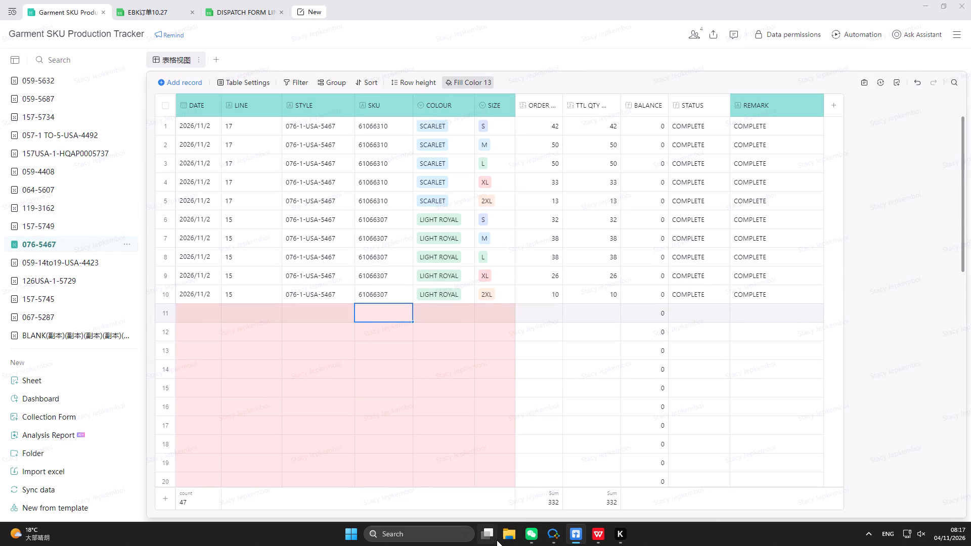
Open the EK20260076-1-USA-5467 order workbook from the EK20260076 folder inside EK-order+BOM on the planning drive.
click(507, 535)
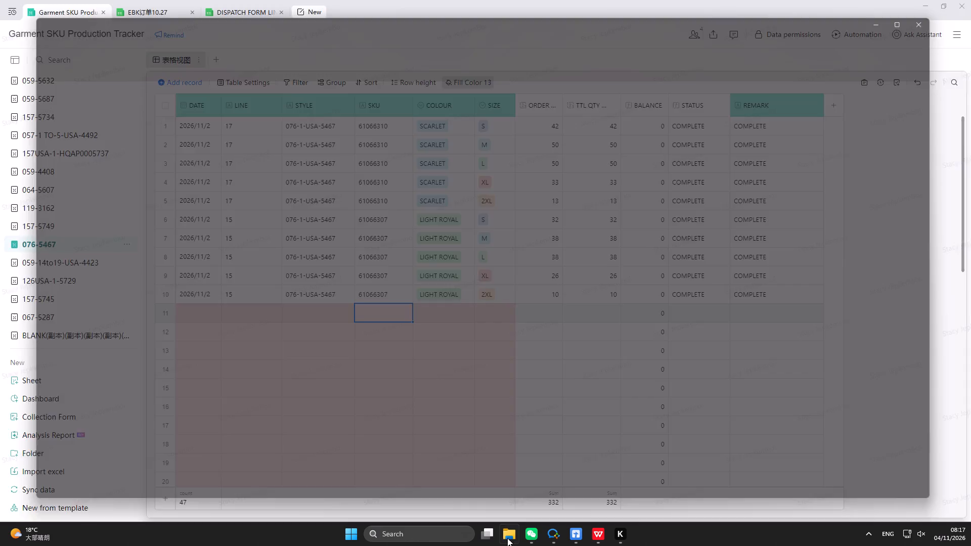
click(69, 230)
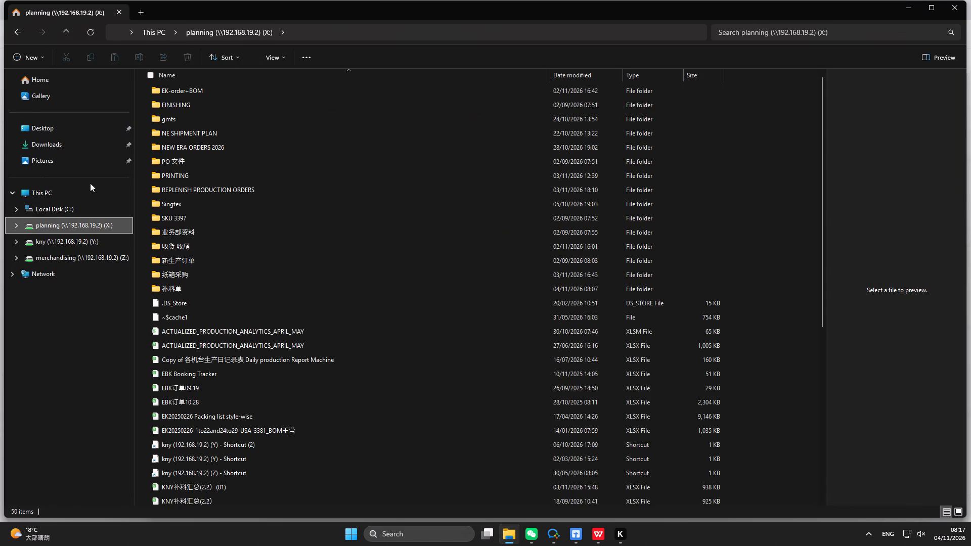
double_click(182, 93)
scroll(187, 152, down, 12)
scroll(195, 325, up, 1)
scroll(195, 327, down, 7)
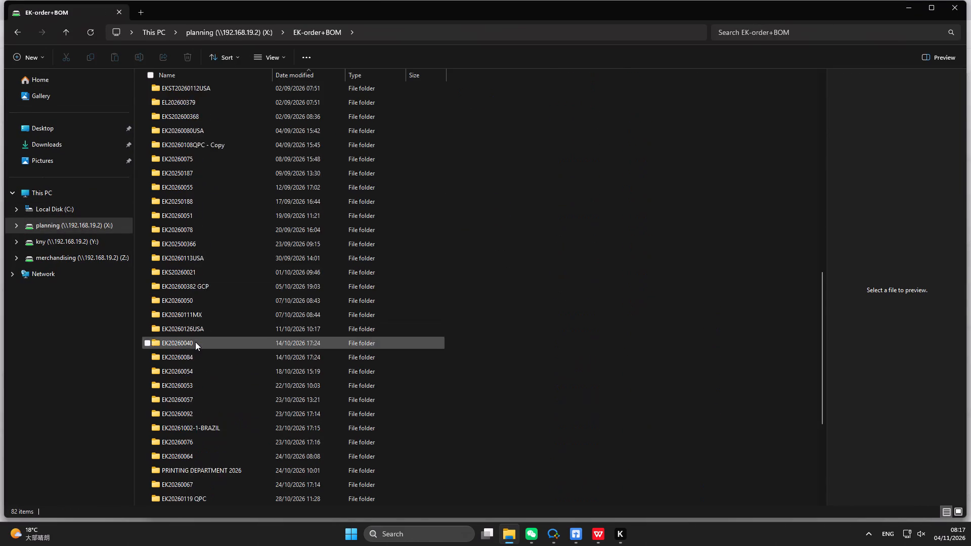
scroll(195, 342, down, 12)
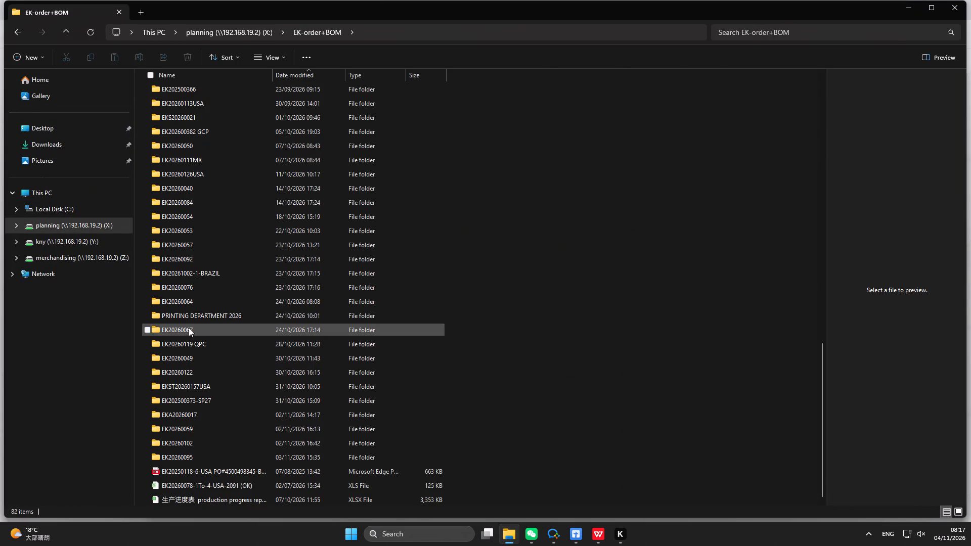
double_click(190, 295)
double_click(192, 289)
double_click(224, 86)
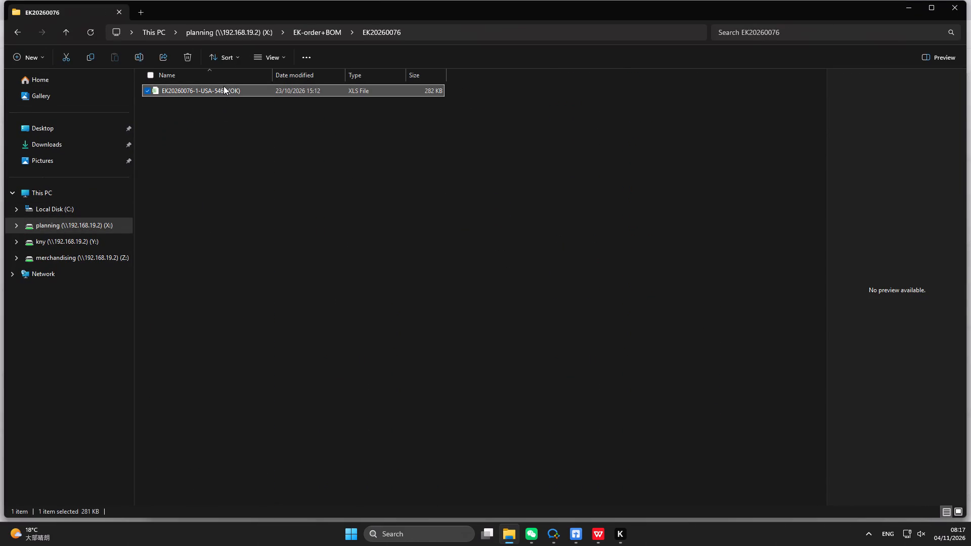
click(615, 128)
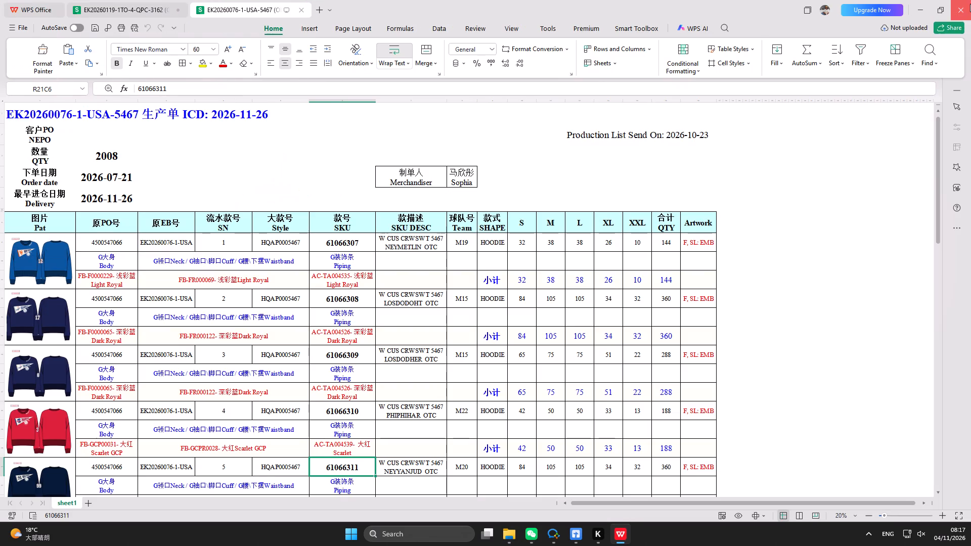
Close the folder window and arrange the production tracker and the 5467 order workbook side by side, with the tracker's SKU to ORDER columns in view.
click(923, 8)
click(960, 10)
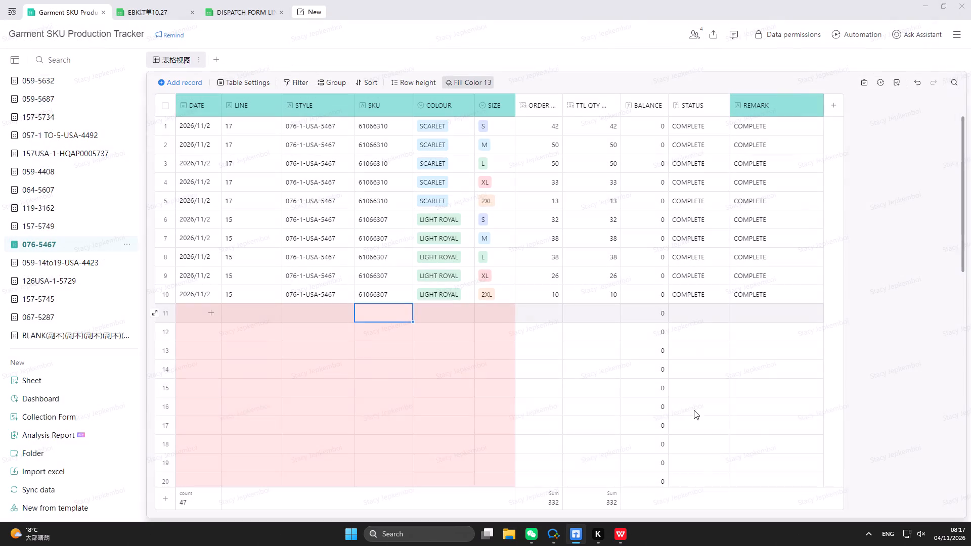
click(625, 532)
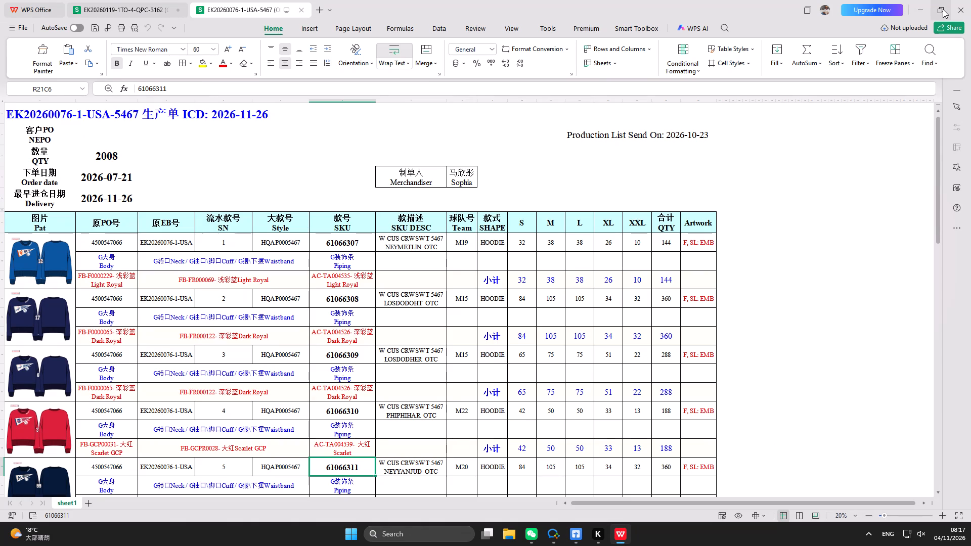
click(847, 78)
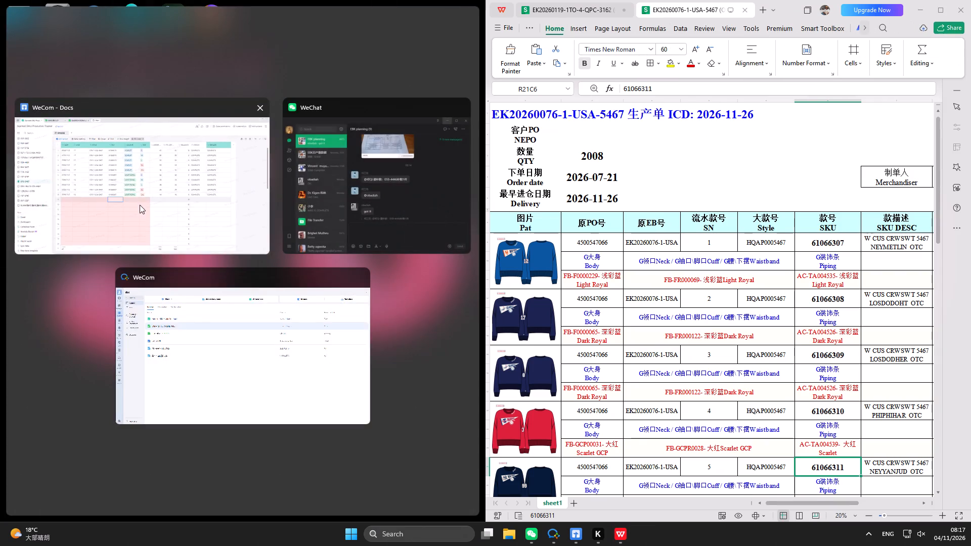
click(140, 205)
drag(209, 516, 262, 515)
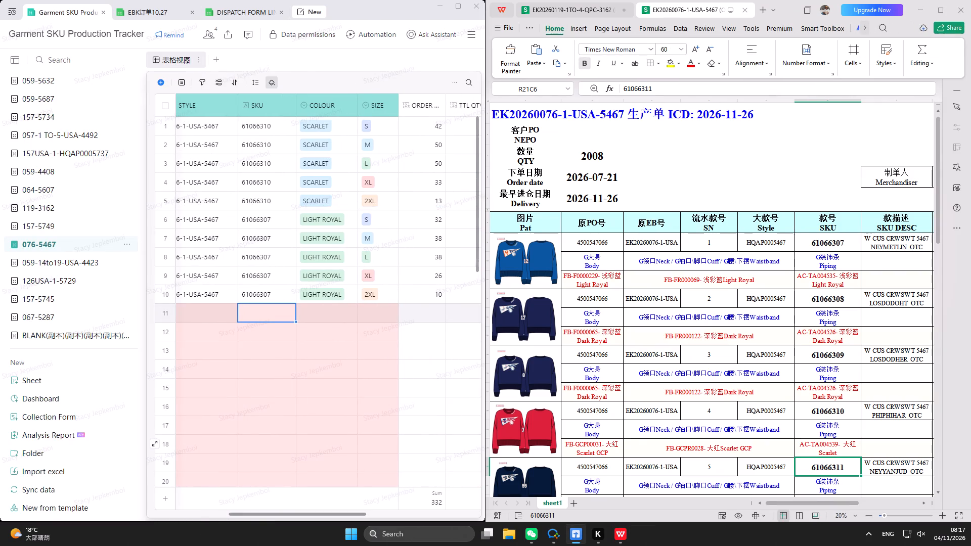
Hide the four order sheet columns between the picture and SKU columns: PO, EB, SN and Style.
drag(580, 99, 752, 150)
right_click(739, 155)
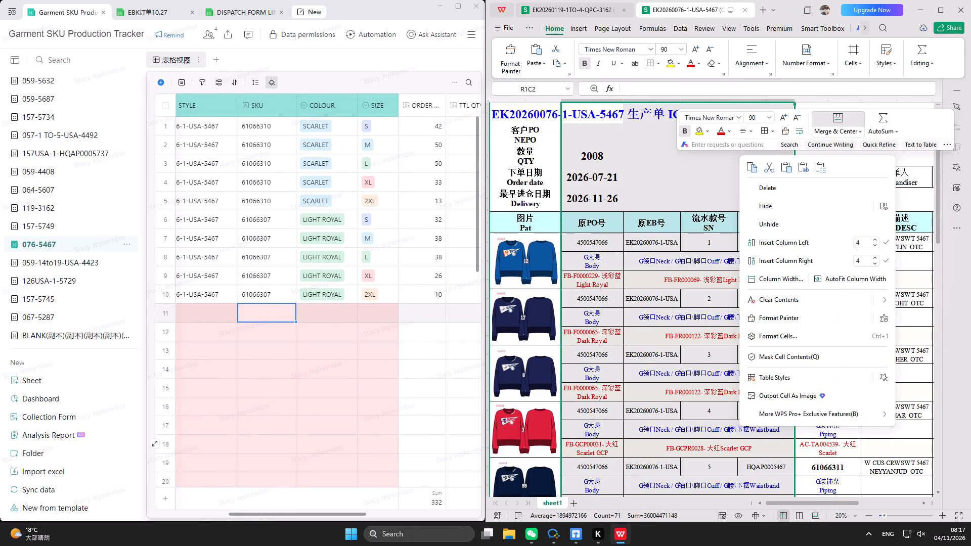
click(785, 205)
Freeze the order sheet's table header row with the picture, SKU, size and QTY headings.
scroll(659, 187, down, 4)
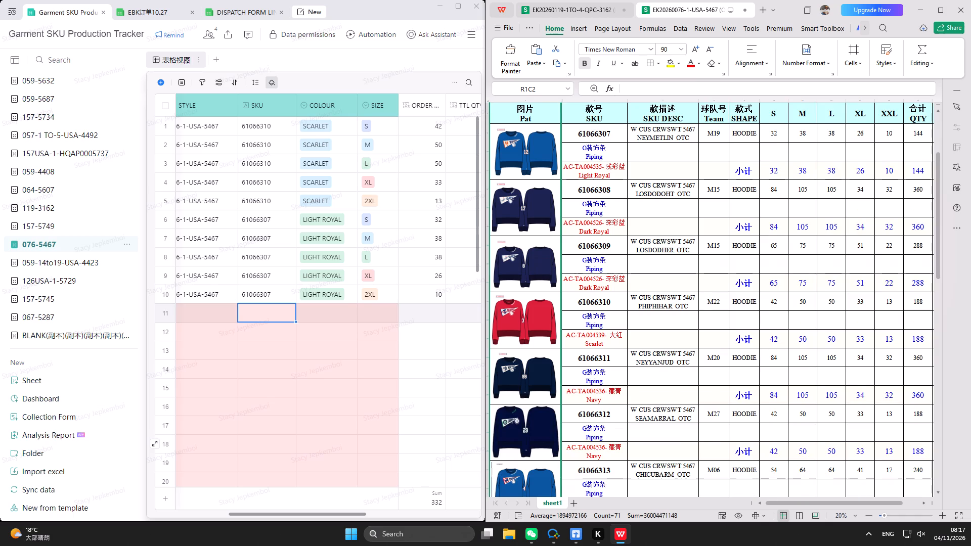
click(488, 112)
click(730, 30)
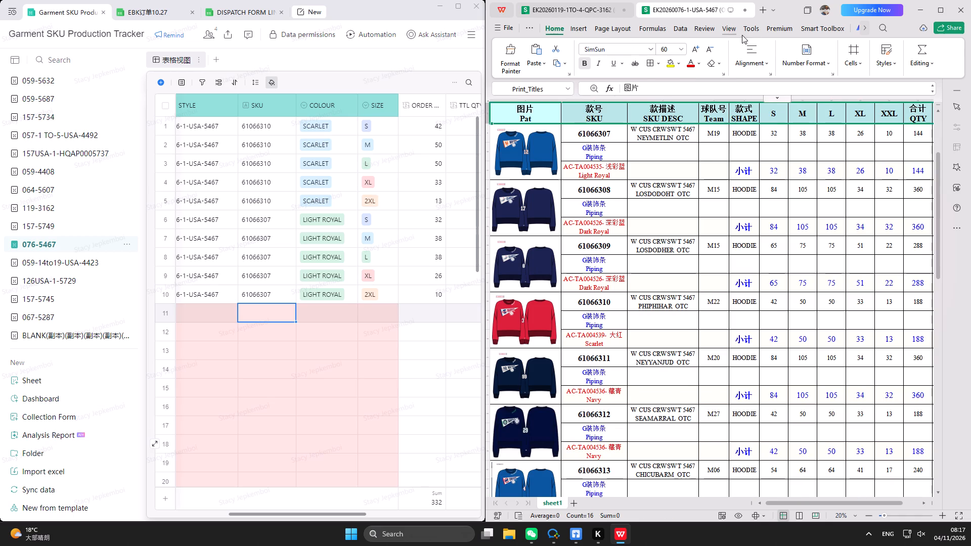
click(813, 53)
click(817, 89)
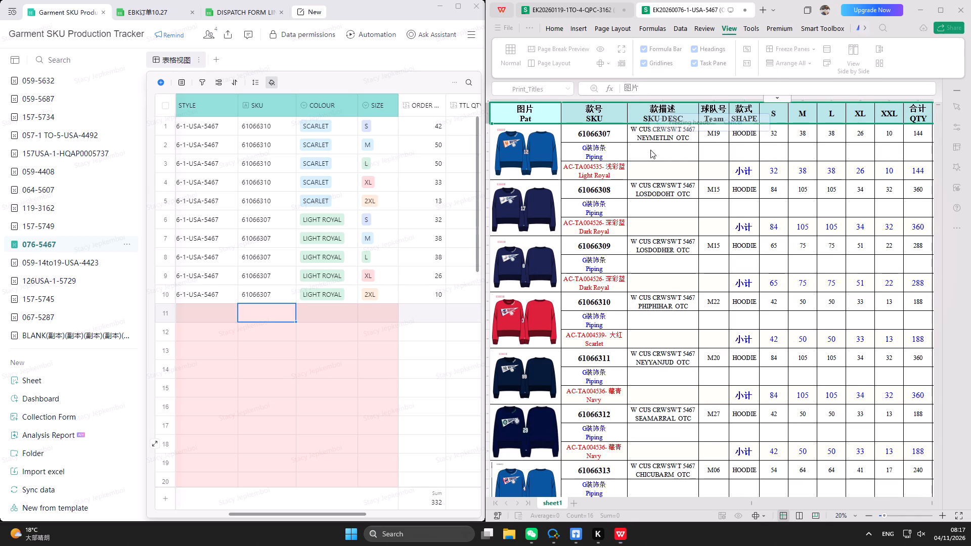
Copy SKU 61066311 from the 5467 order sheet into the SKU cell of row 11 in the 076-5467 tracker table.
click(596, 355)
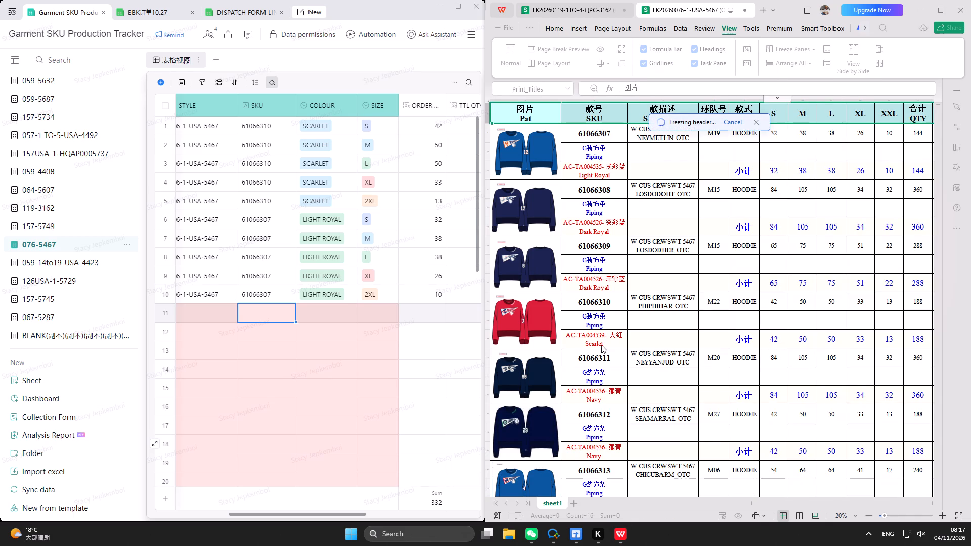
click(607, 358)
double_click(646, 88)
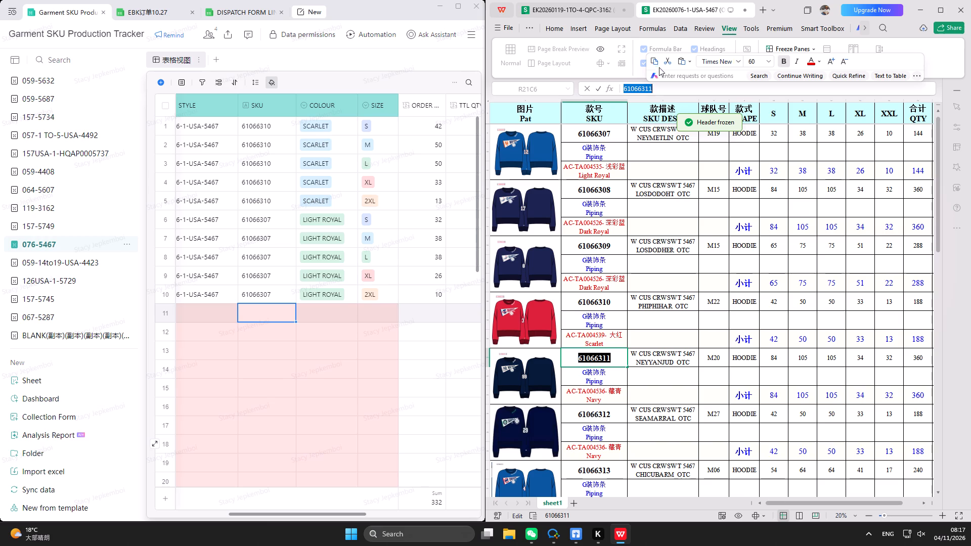
triple_click(658, 64)
triple_click(275, 309)
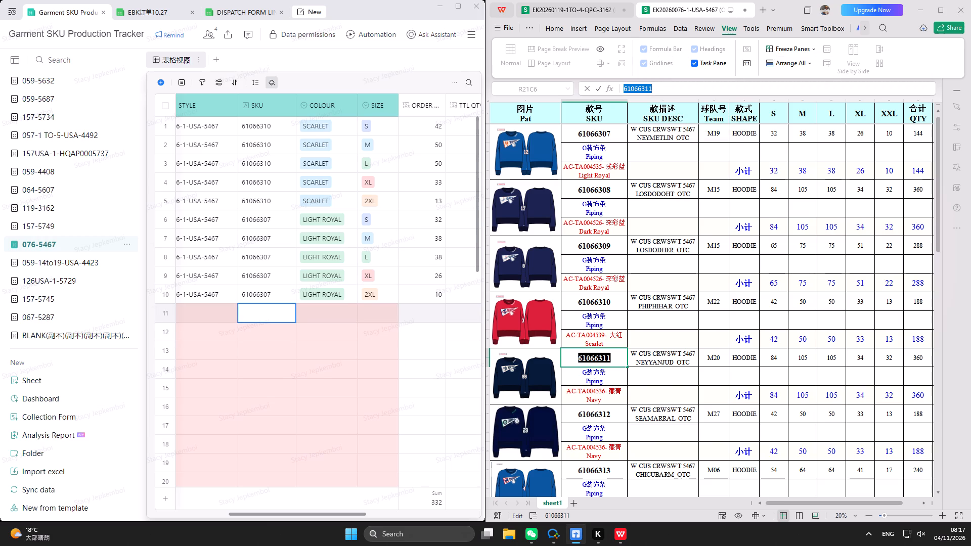
right_click(275, 309)
click(298, 384)
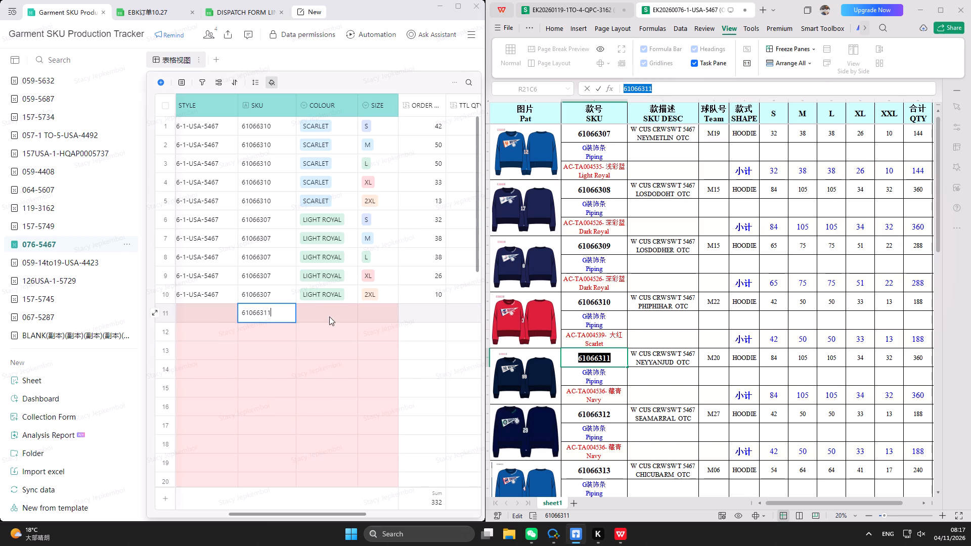
Set the colour of row 11, SKU 61066311, to NAVY.
click(328, 312)
click(328, 312)
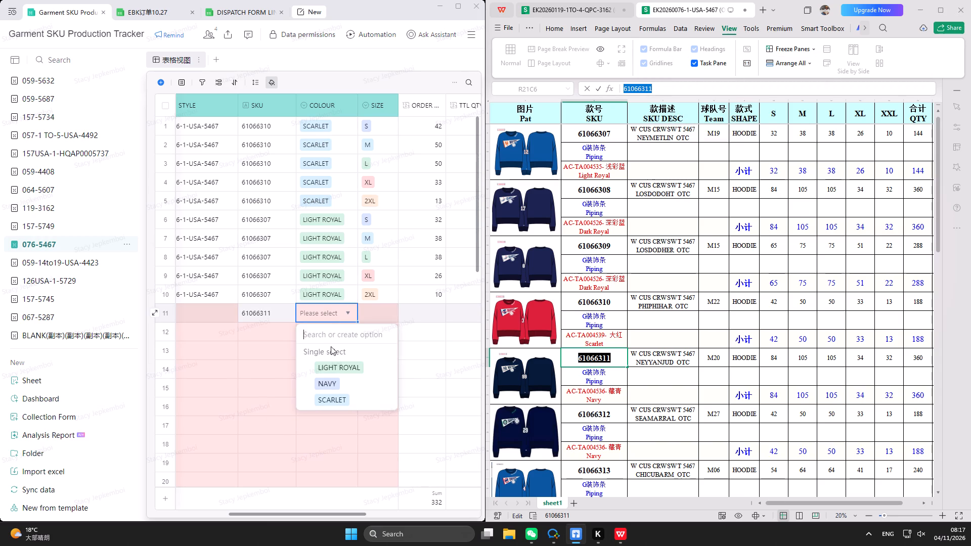
click(352, 386)
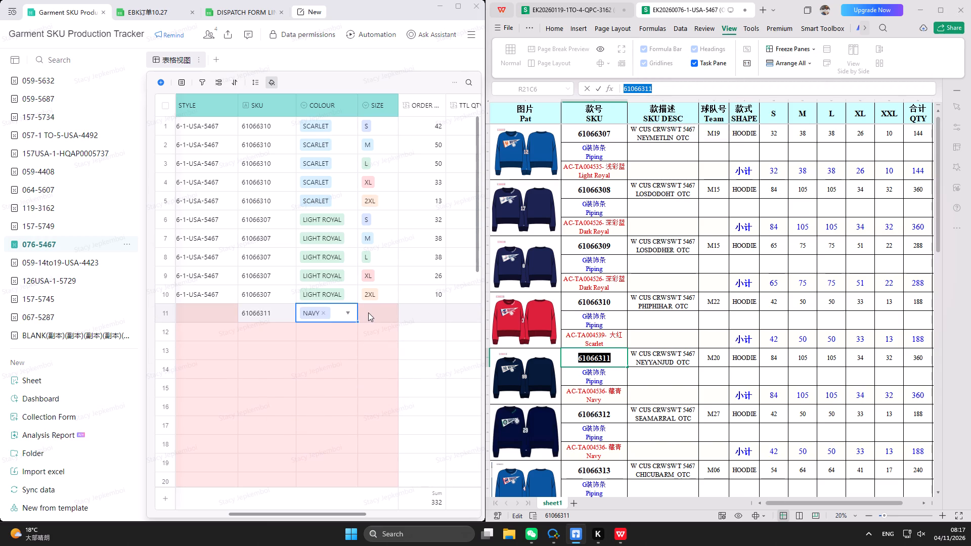
Fill the tracker's size column for SKU 61066311 with S in row 11 and M in row 12.
double_click(368, 313)
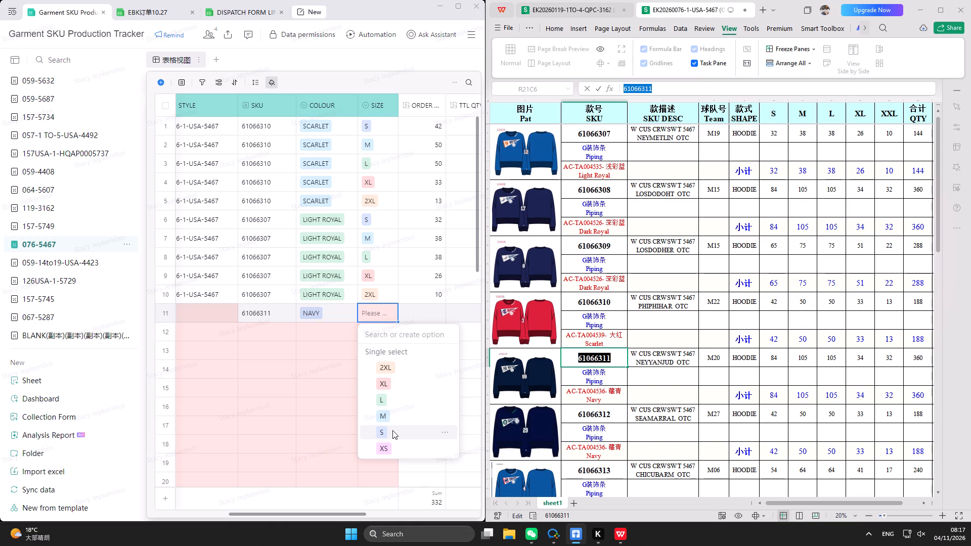
click(392, 430)
double_click(373, 336)
click(396, 432)
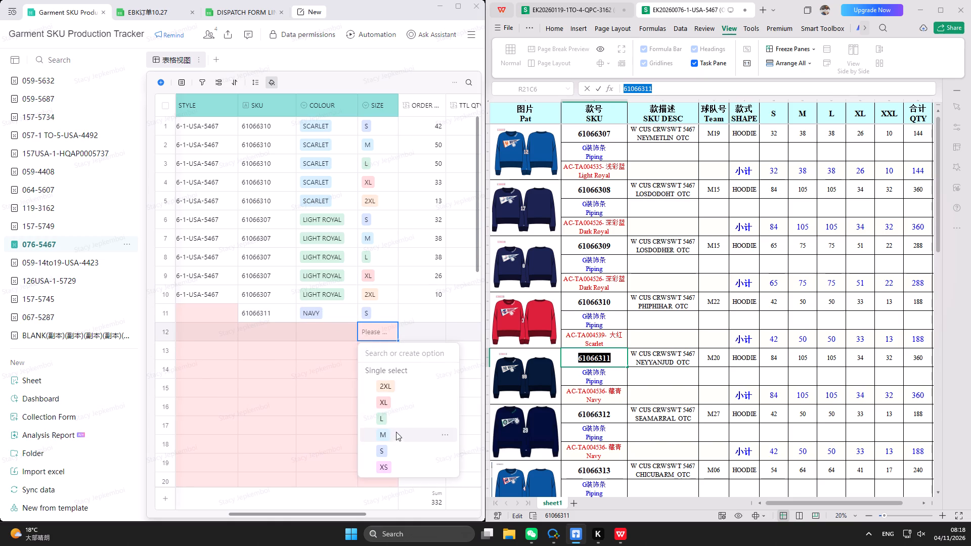
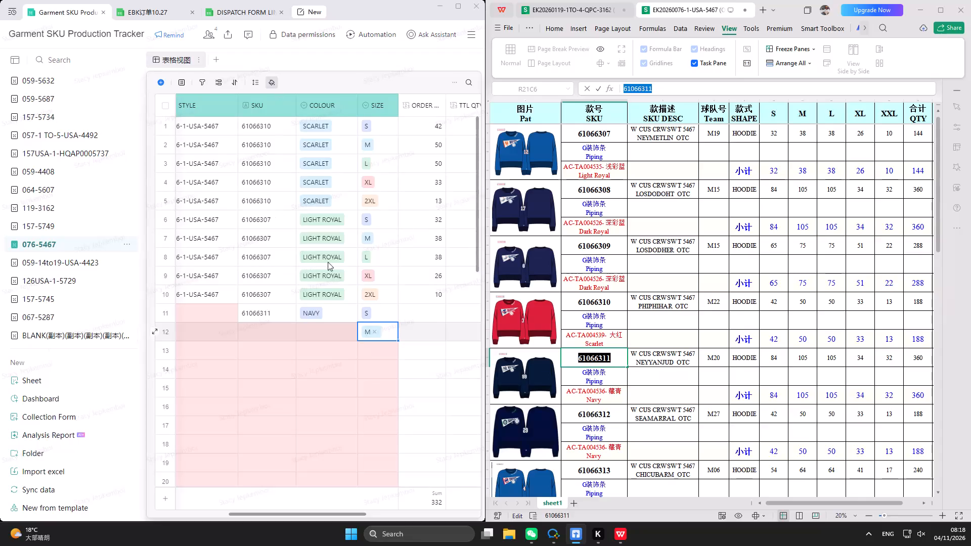
Fill the tracker's size column for SKU 61066311 with L in row 13, XL in row 14 and 2XL in row 15.
double_click(377, 354)
click(395, 437)
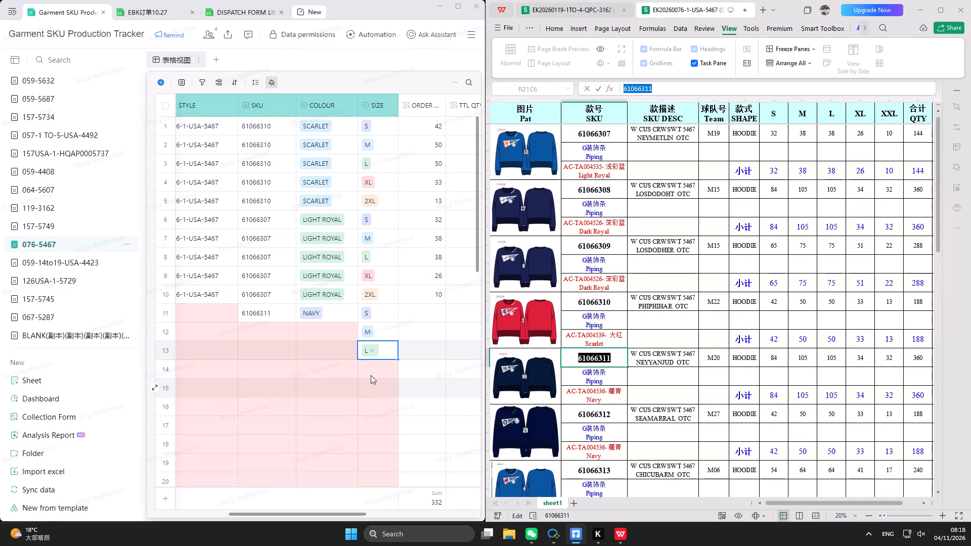
double_click(372, 373)
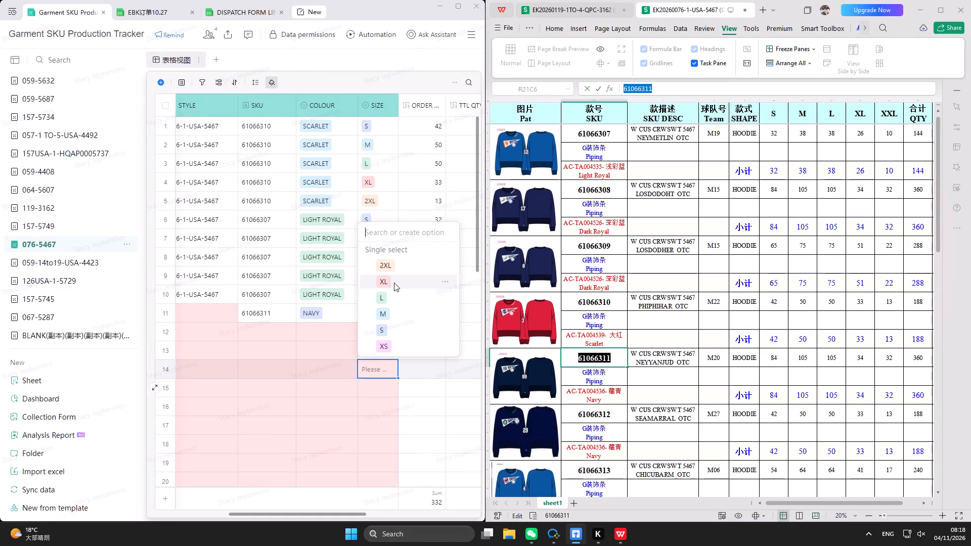
click(394, 283)
double_click(381, 386)
click(399, 276)
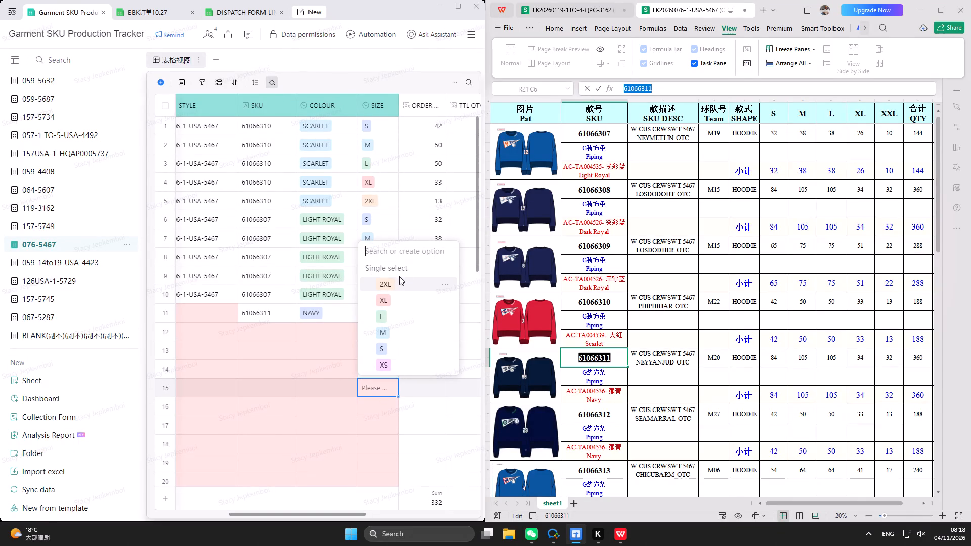
click(411, 282)
click(421, 317)
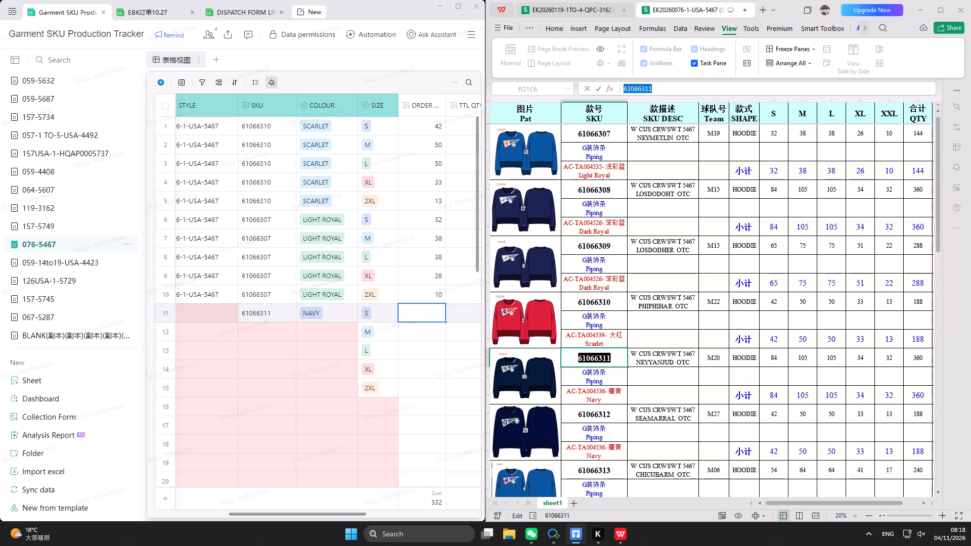
Highlight the Navy subtotal row of SKU 61066311 in yellow on the 5467 order sheet, from the SKU column through QTY.
drag(597, 398, 905, 399)
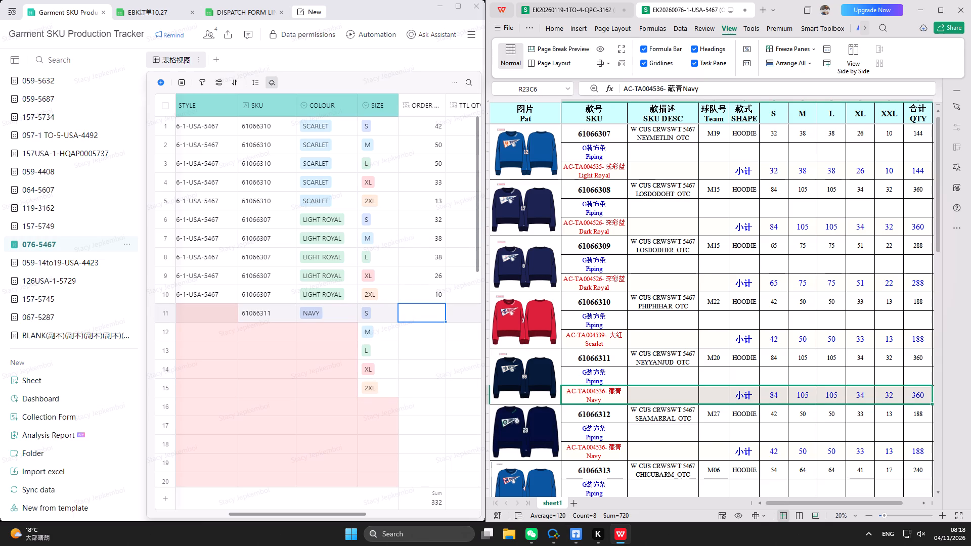
click(560, 33)
click(667, 65)
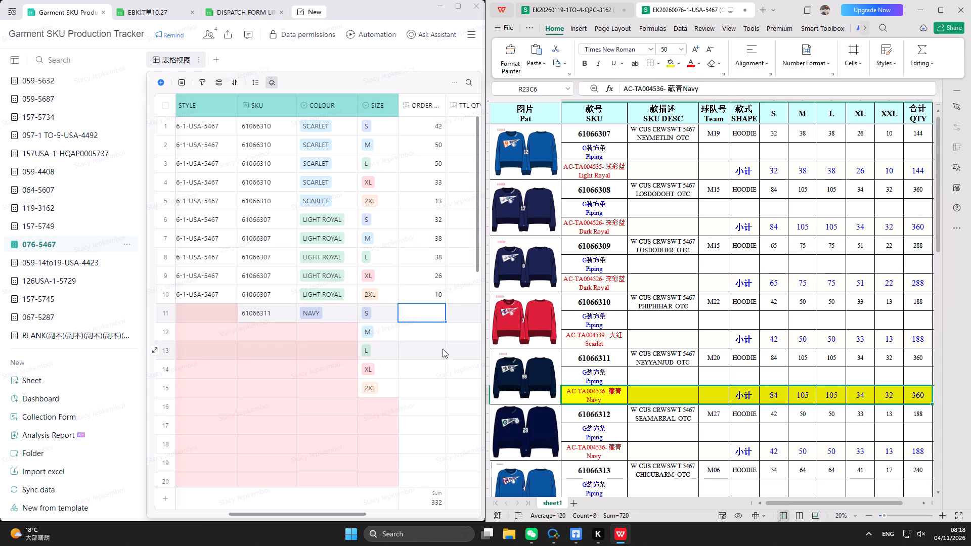
Enter the tracker's order quantities for SKU 61066311 in rows 11 to 15: 84, 105, 105, 34 and 32.
click(433, 326)
click(430, 313)
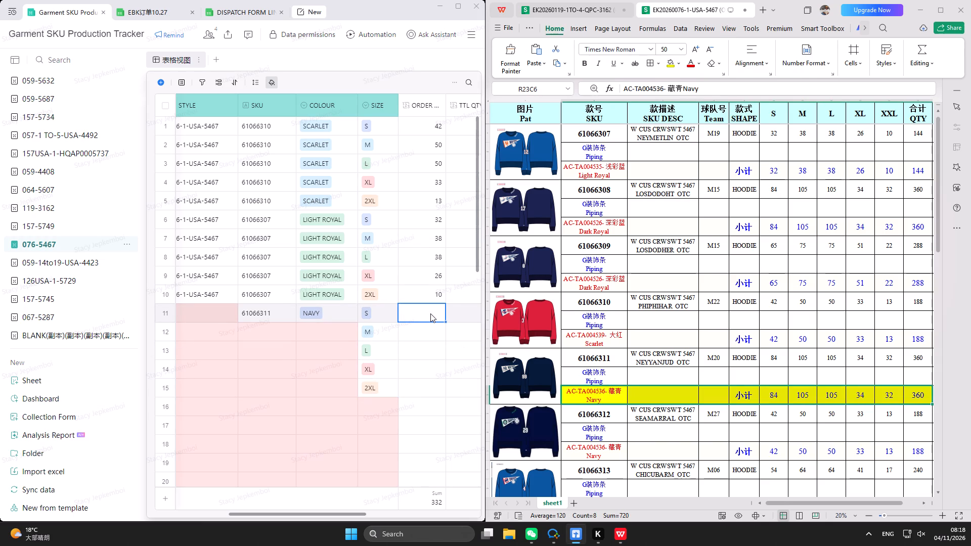
text(84)
key(Return)
text(105)
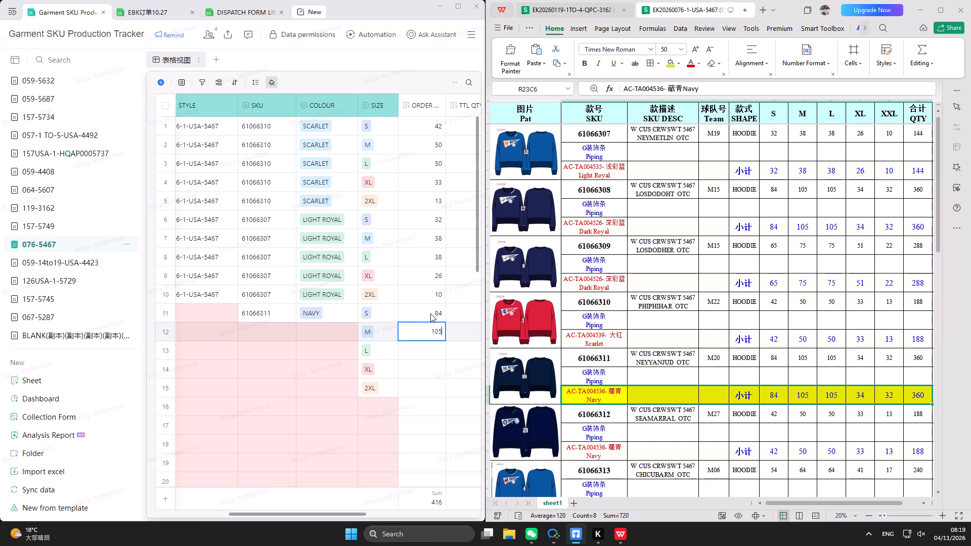
key(Return)
text(105)
key(Return)
text(34)
key(Return)
text(32)
key(Return)
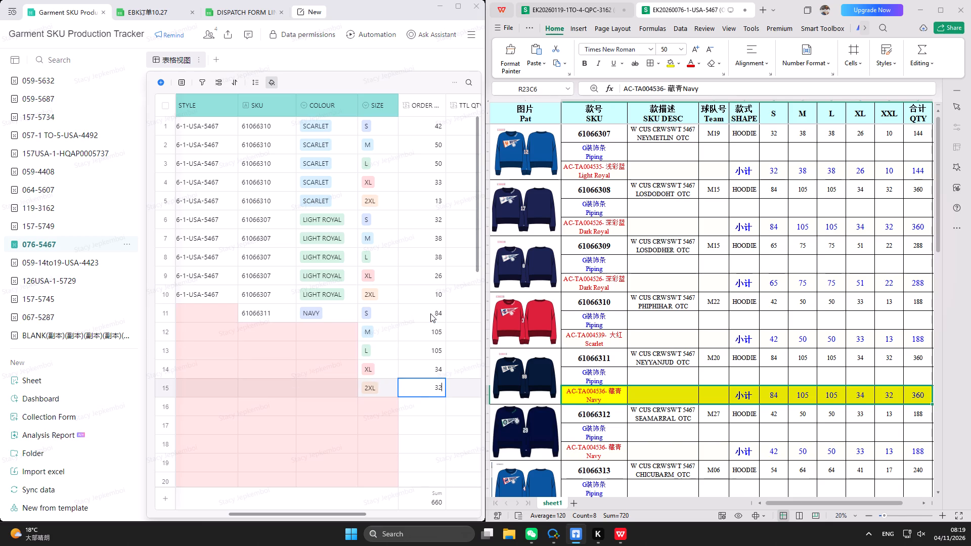
Enter the TTL QTY values for SKU 61066311 as 0 for S, M, L and 2XL, and 30 for XL.
drag(361, 513, 378, 511)
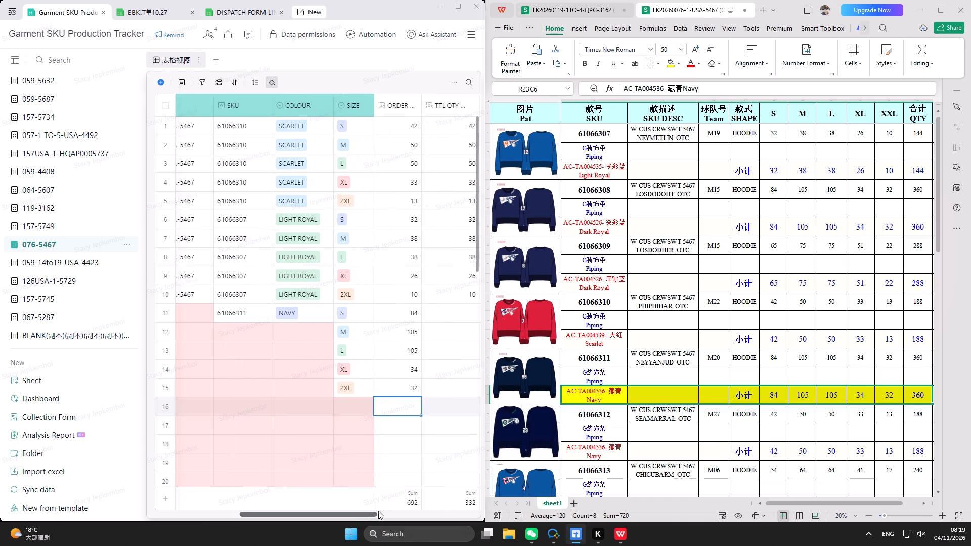
drag(378, 511, 387, 510)
click(425, 314)
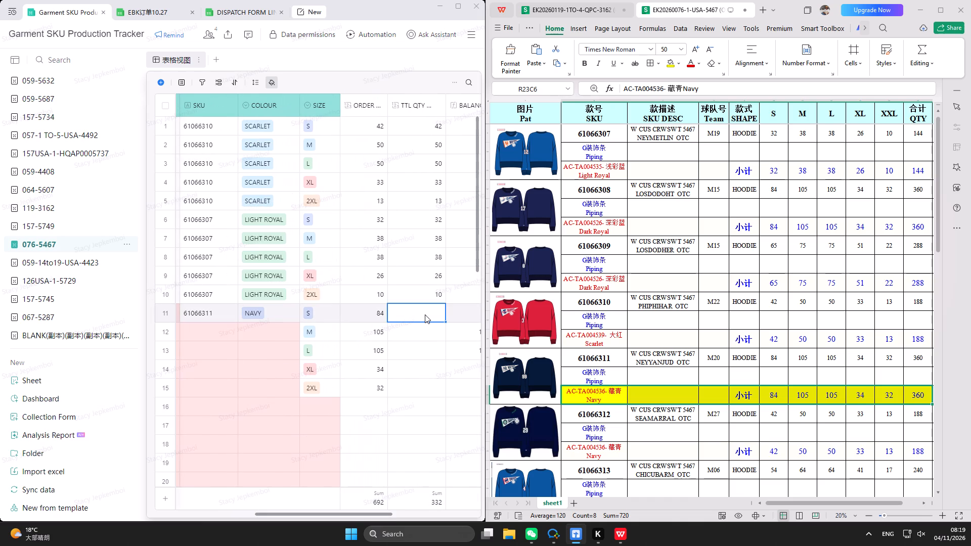
key(0)
key(Return)
key(0)
key(Return)
key(0)
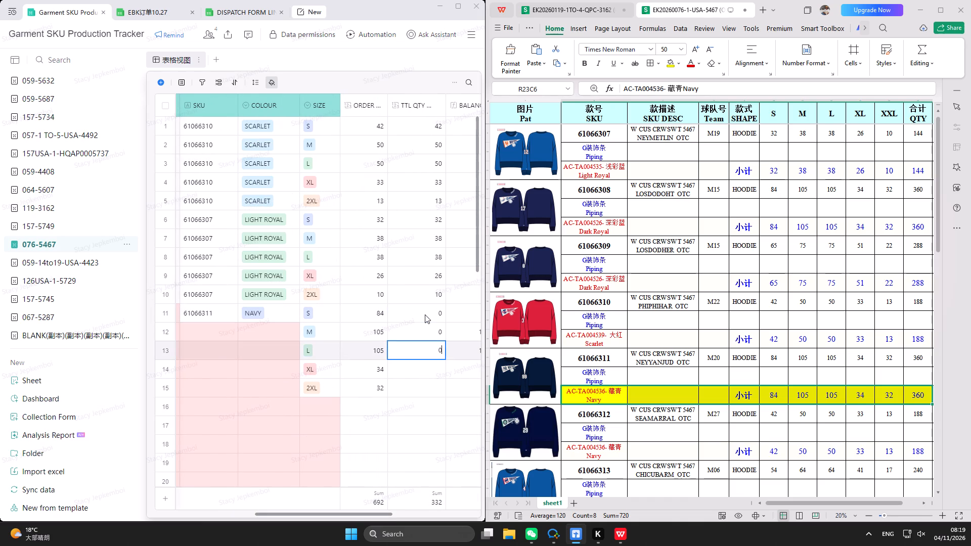
key(Return)
key(0)
key(BackSpace)
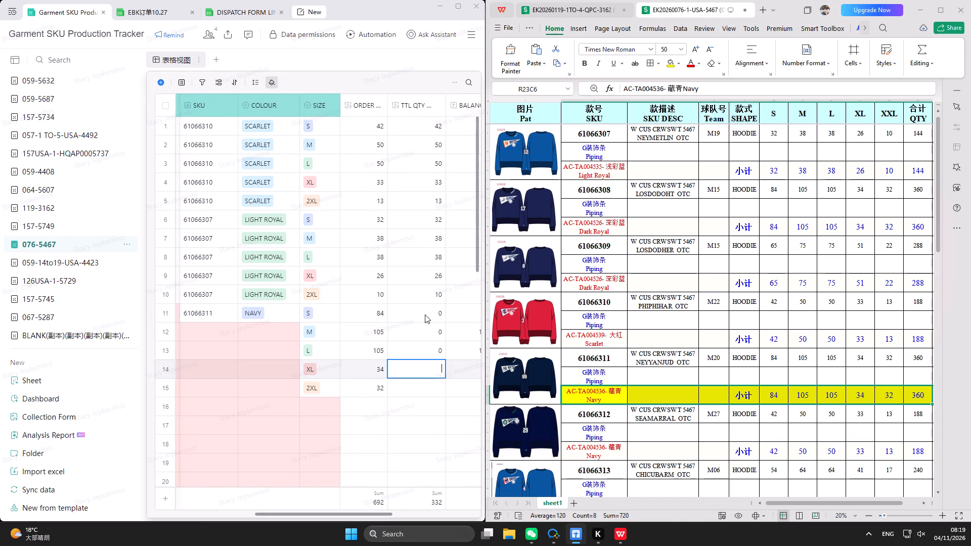
text(30)
key(Return)
key(0)
key(Return)
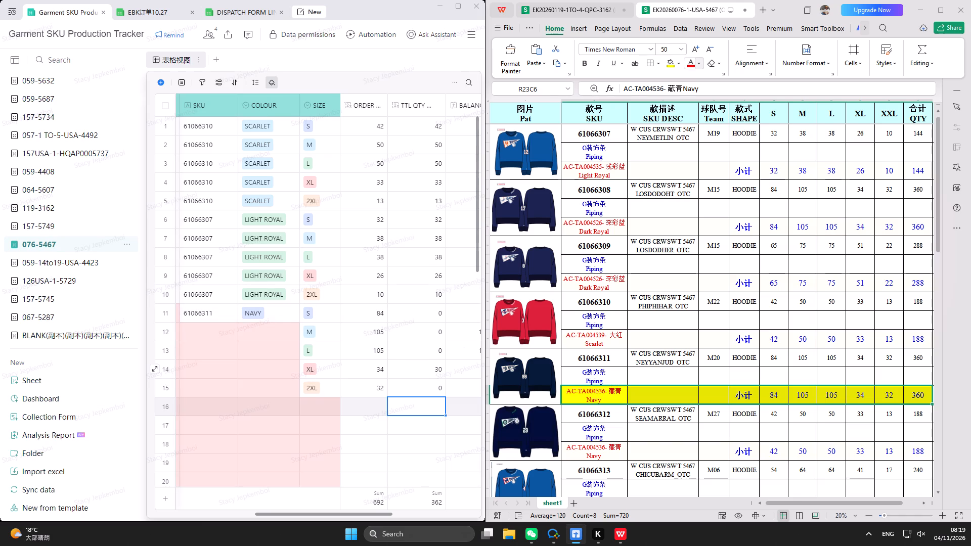
In the 11.4 sheet of DISPATCH FORM LINE WISE, delete the three extra blank rows of 4组 so it keeps one row.
click(232, 12)
click(462, 7)
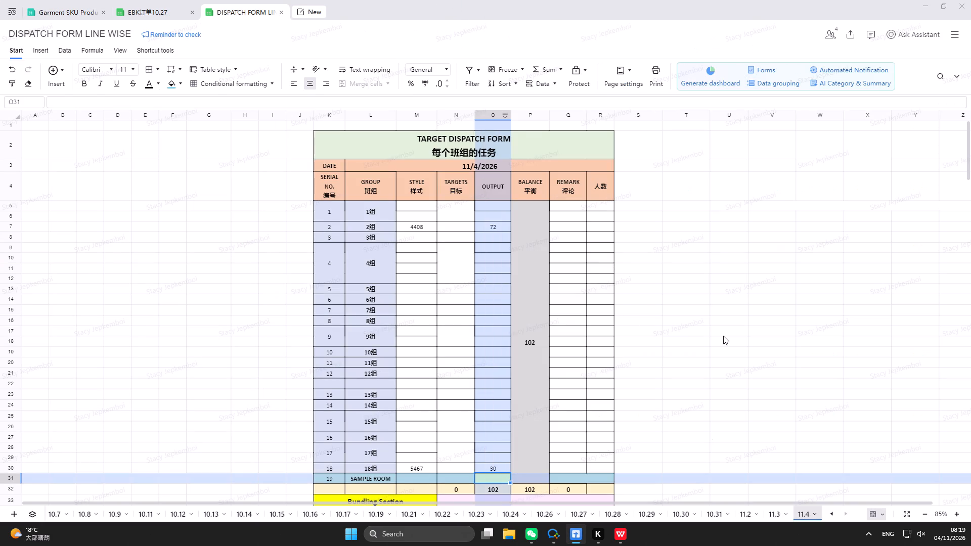
click(723, 336)
scroll(655, 357, up, 3)
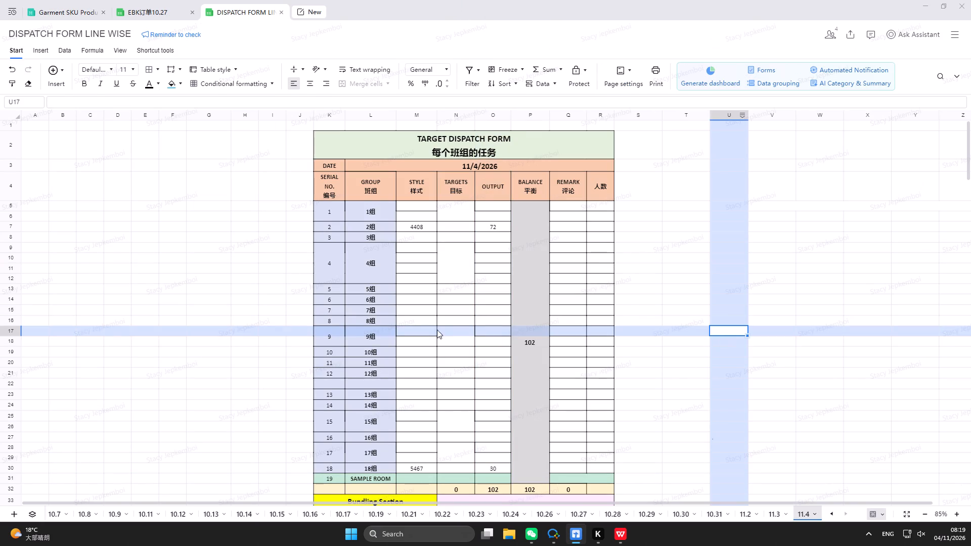
click(407, 276)
click(11, 278)
right_click(11, 278)
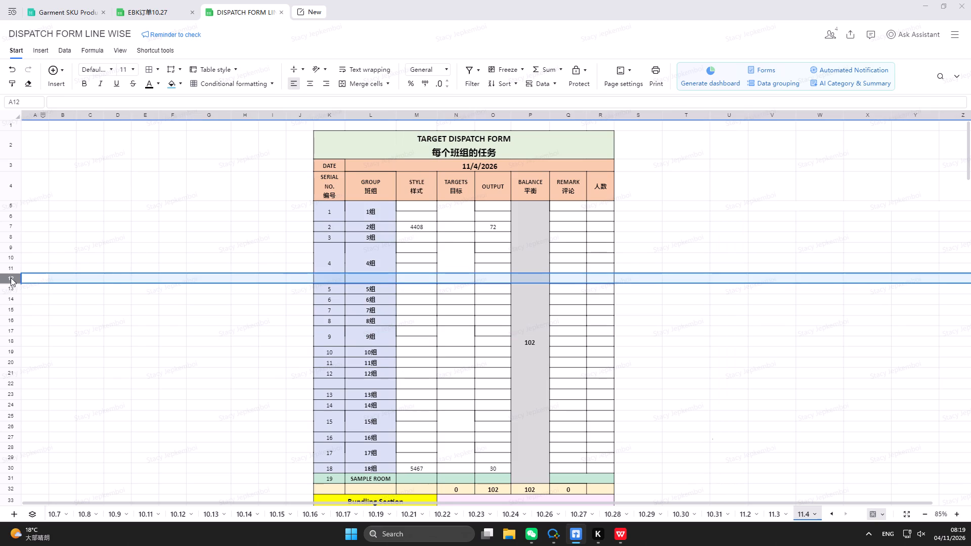
click(48, 189)
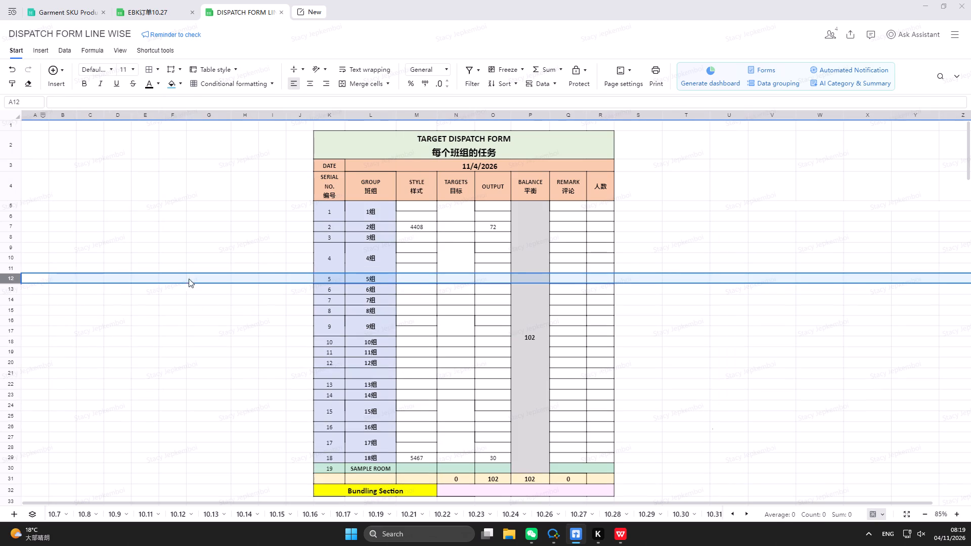
click(423, 268)
click(13, 270)
right_click(10, 269)
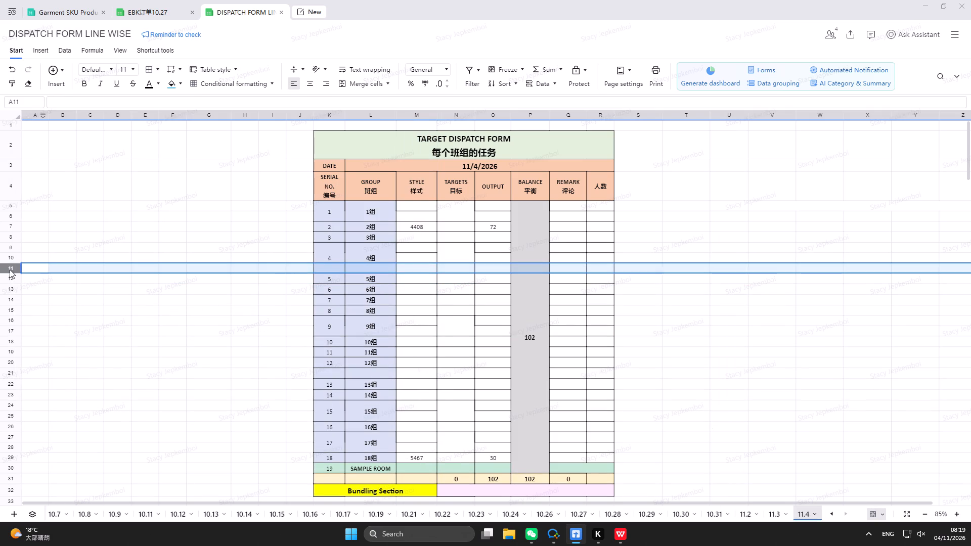
click(46, 193)
click(419, 259)
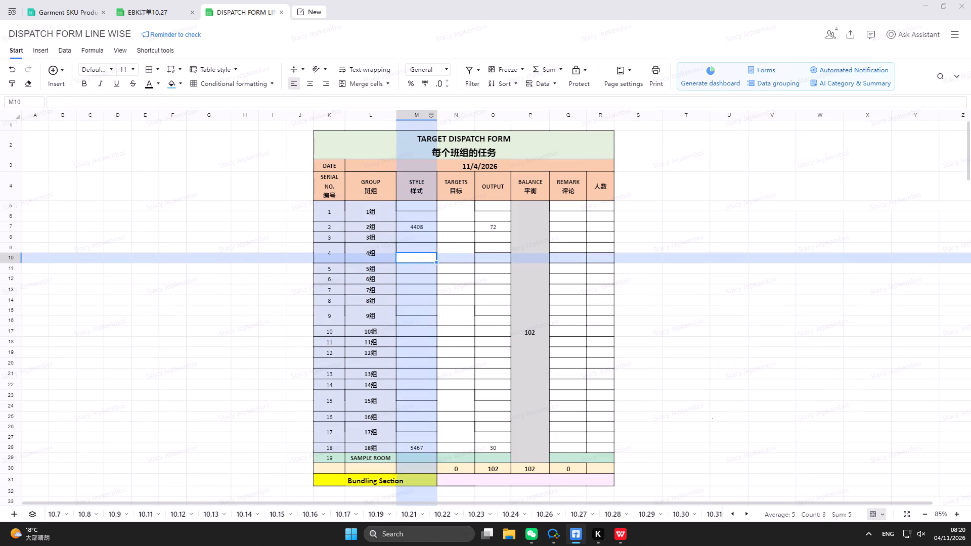
click(10, 256)
right_click(10, 256)
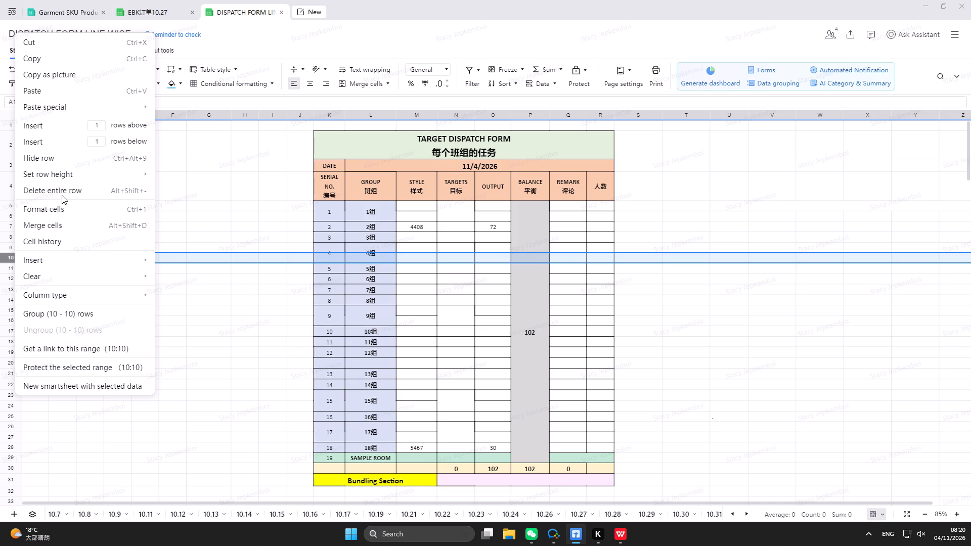
click(62, 195)
Delete the extra second row of 9组 and the extra second row of 15组 from the dispatch form.
click(401, 309)
click(12, 308)
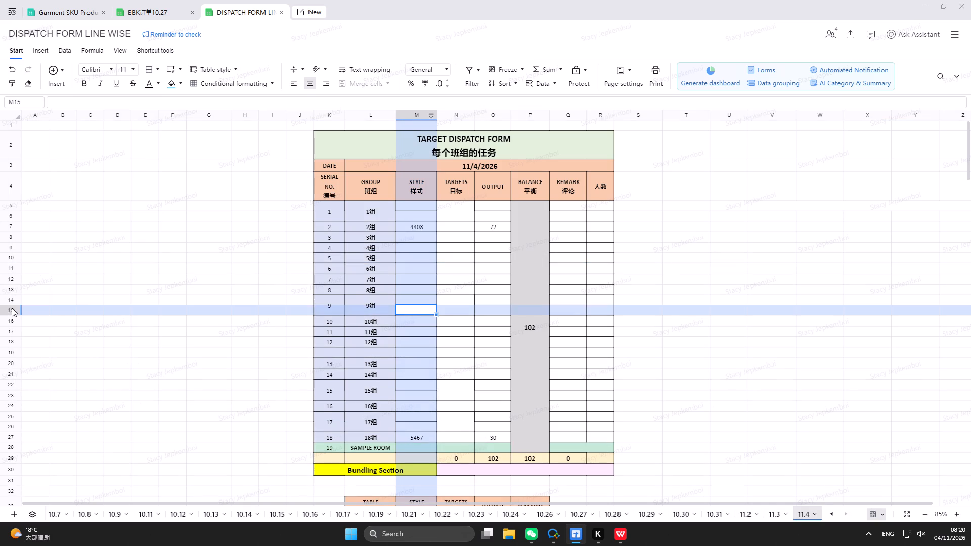
right_click(12, 308)
click(40, 192)
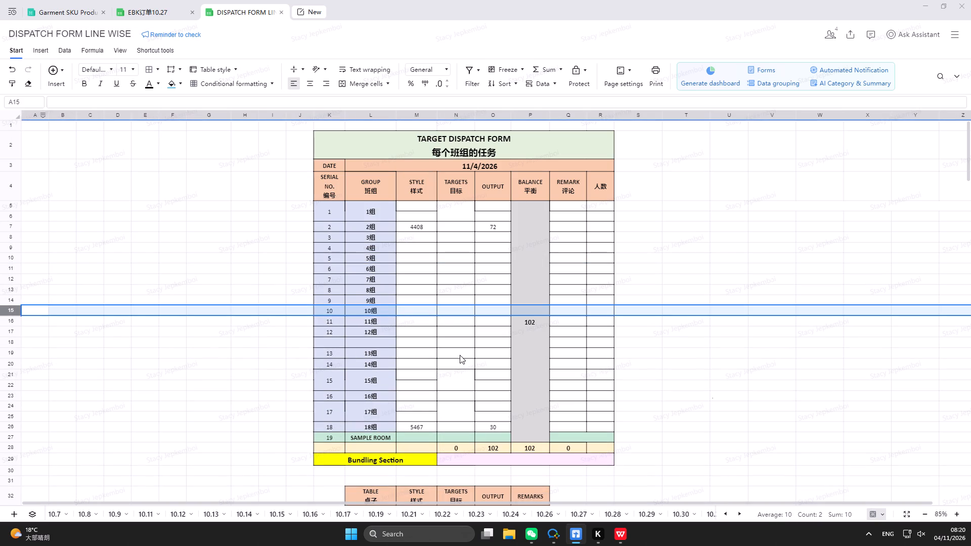
click(463, 355)
click(419, 385)
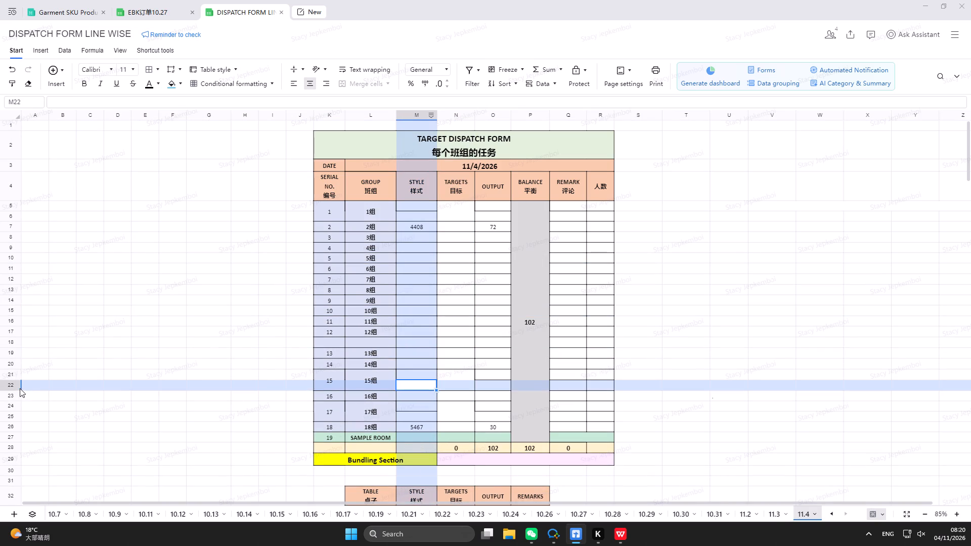
click(12, 386)
right_click(12, 386)
click(71, 185)
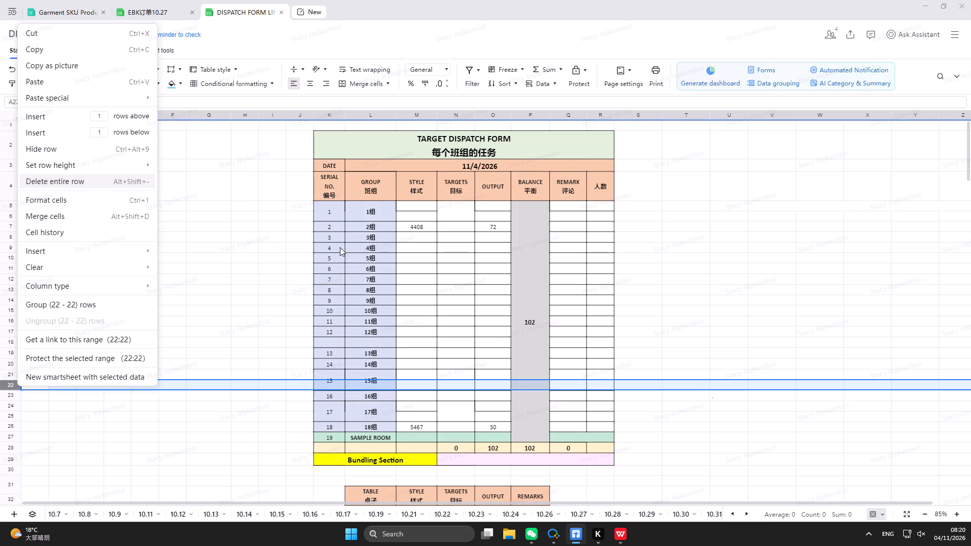
drag(760, 339, 752, 339)
Delete the extra second row of 1组 and the blank row between 12组 and 13组.
click(417, 213)
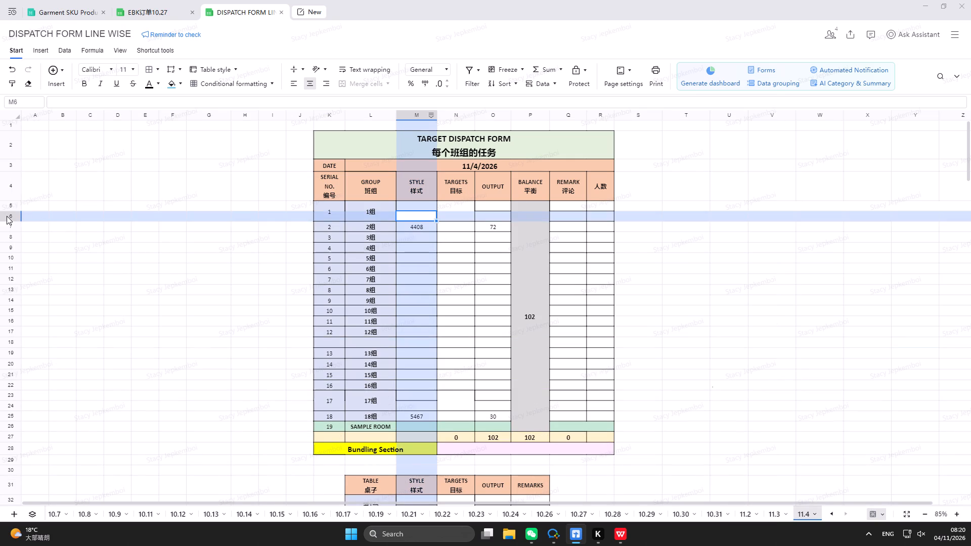
click(7, 216)
right_click(7, 216)
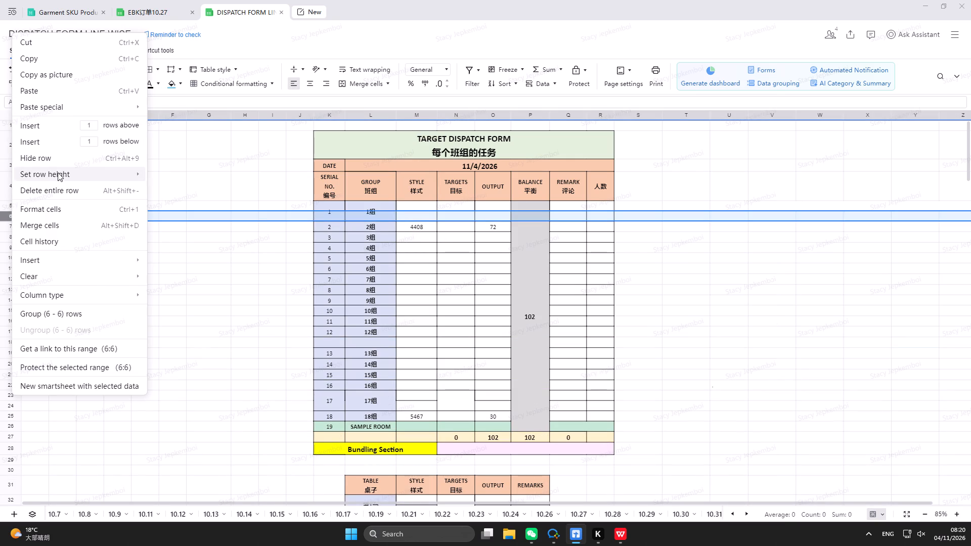
click(57, 195)
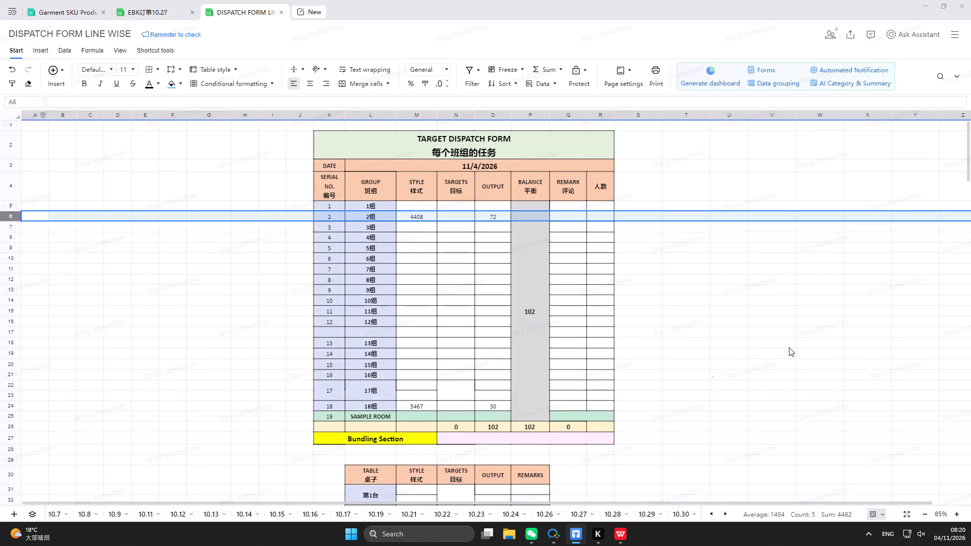
click(789, 347)
click(646, 388)
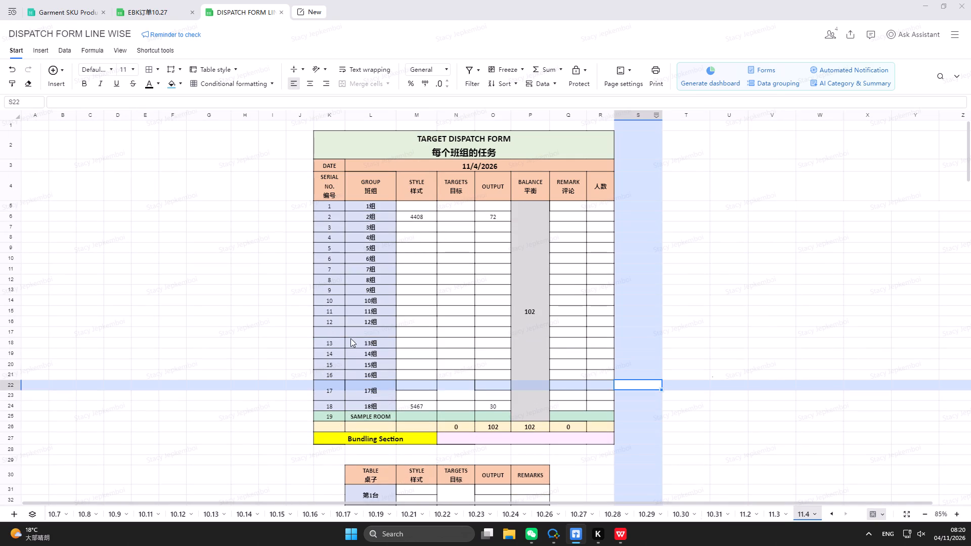
click(338, 332)
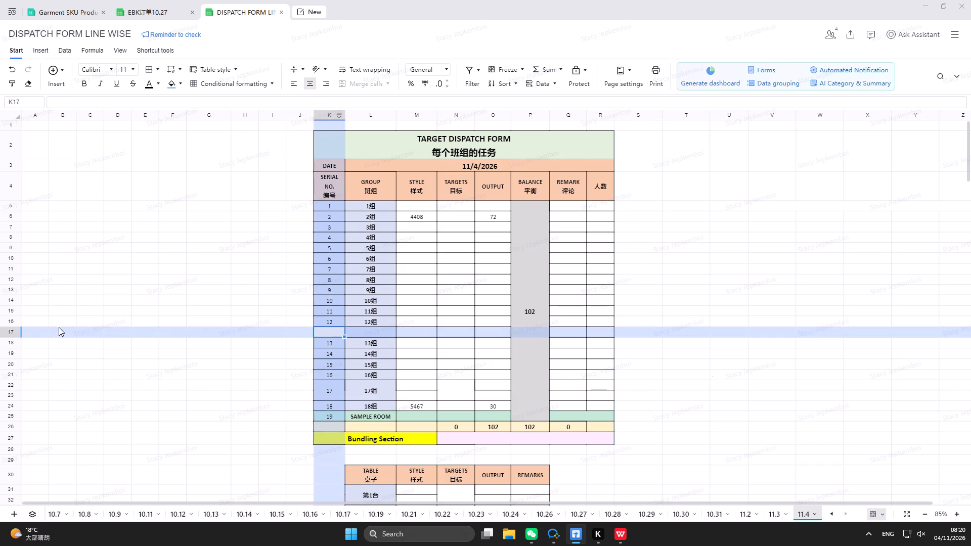
click(13, 332)
right_click(8, 334)
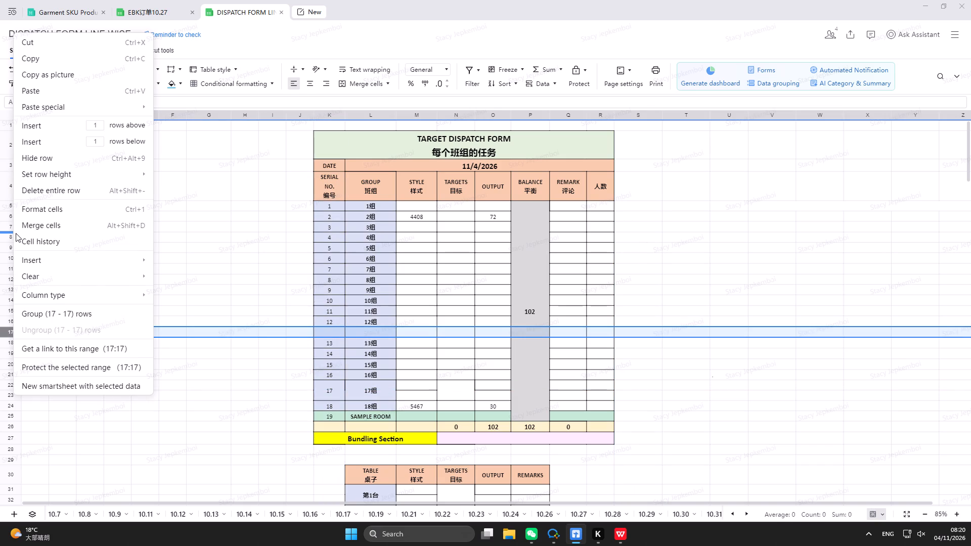
click(67, 195)
click(912, 404)
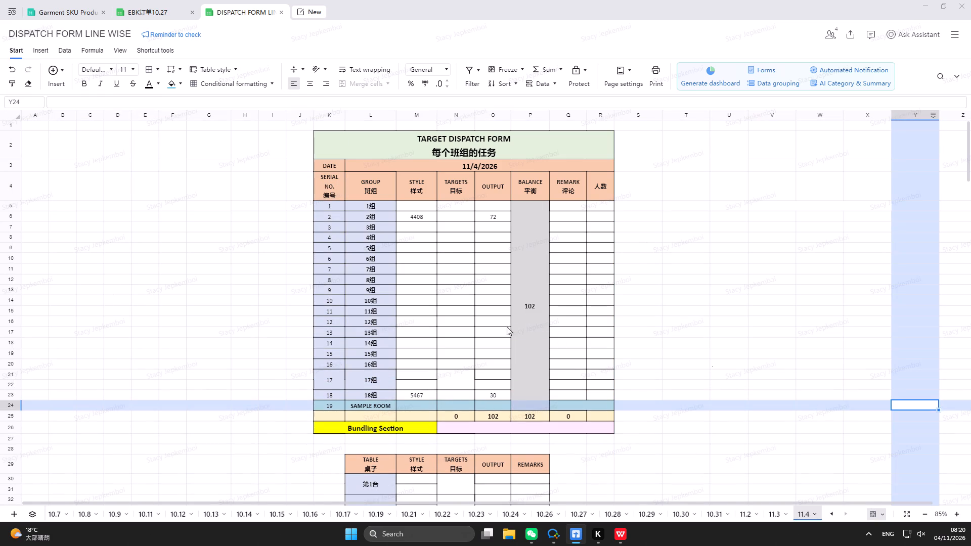
Delete the extra second row of 17组 from the 11.4 sheet of the dispatch form.
click(400, 384)
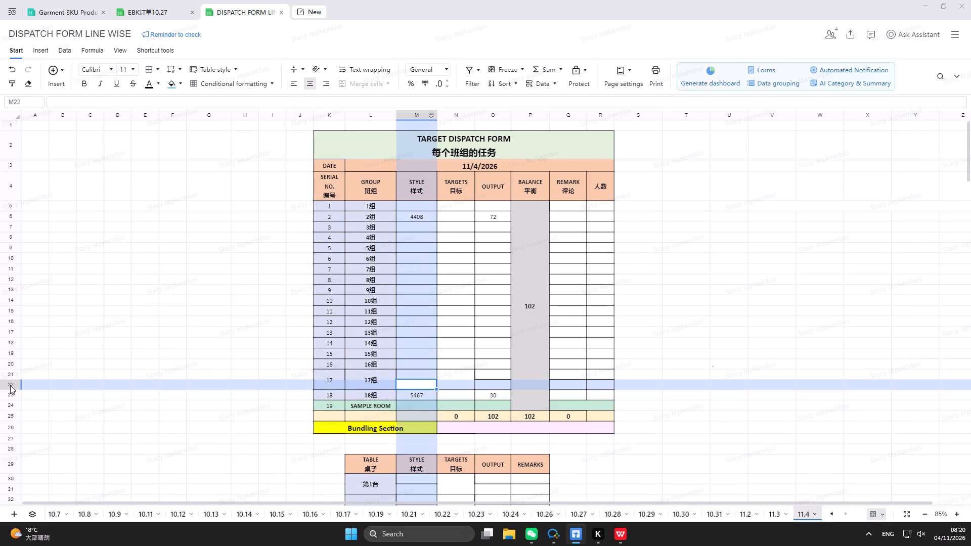
click(10, 385)
right_click(10, 385)
click(70, 183)
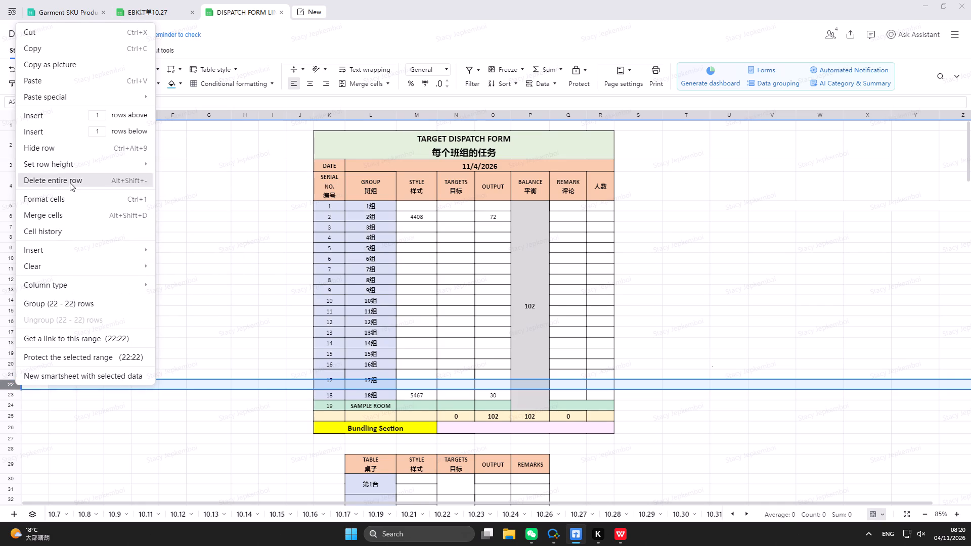
click(704, 328)
scroll(582, 339, up, 4)
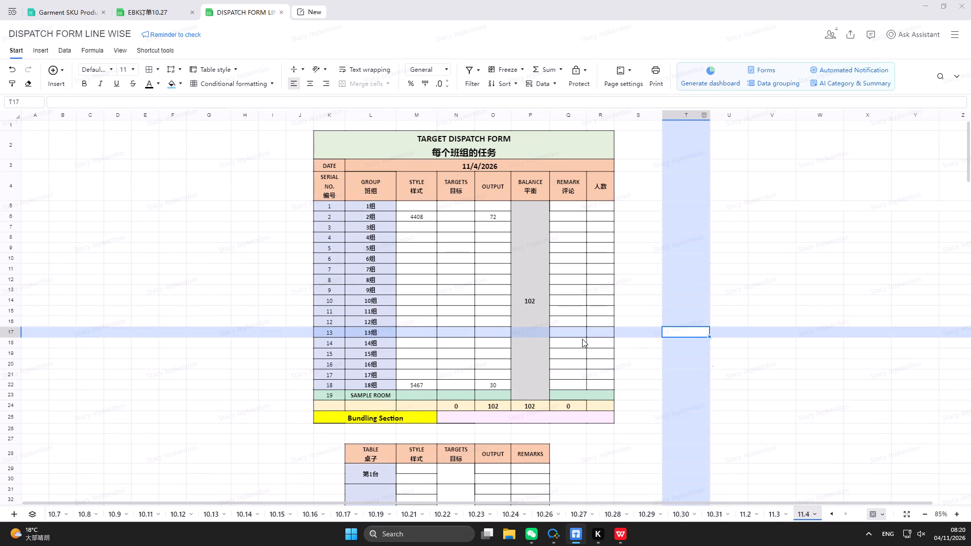
scroll(582, 339, up, 2)
scroll(696, 342, up, 2)
Open the 11.3 sheet of the dispatch form.
click(779, 516)
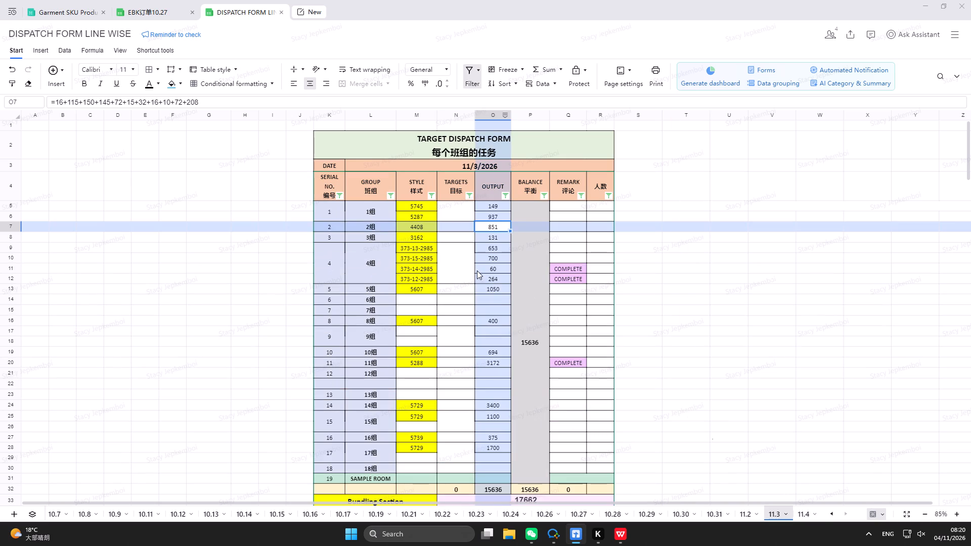
click(688, 346)
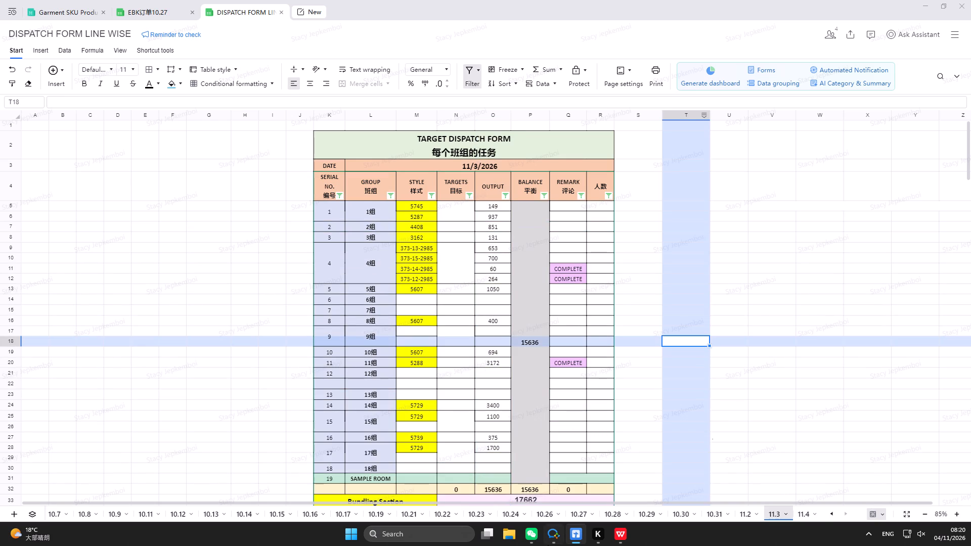
Open the Garment Bundling Tracker workbook from the Supermarket folder on the Desktop in WPS Office.
click(496, 534)
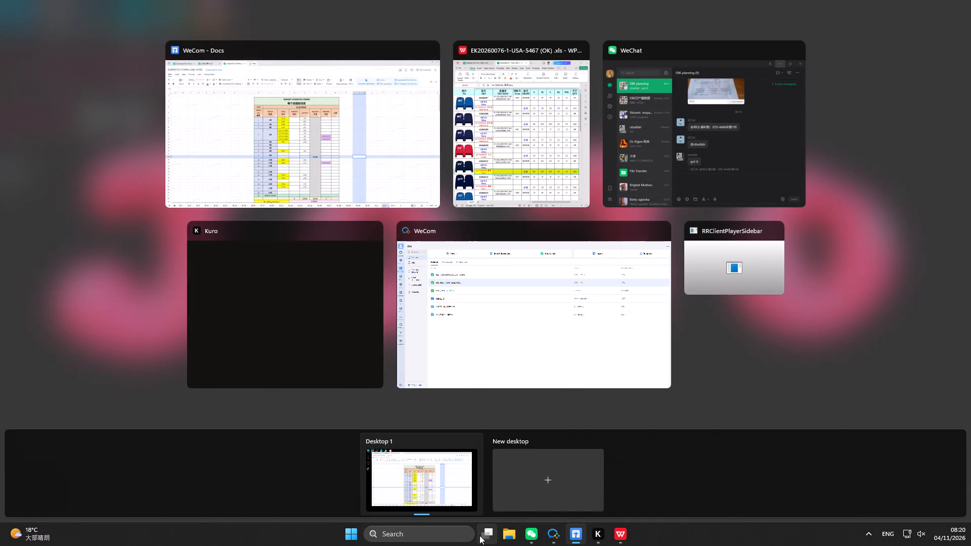
click(494, 534)
click(511, 534)
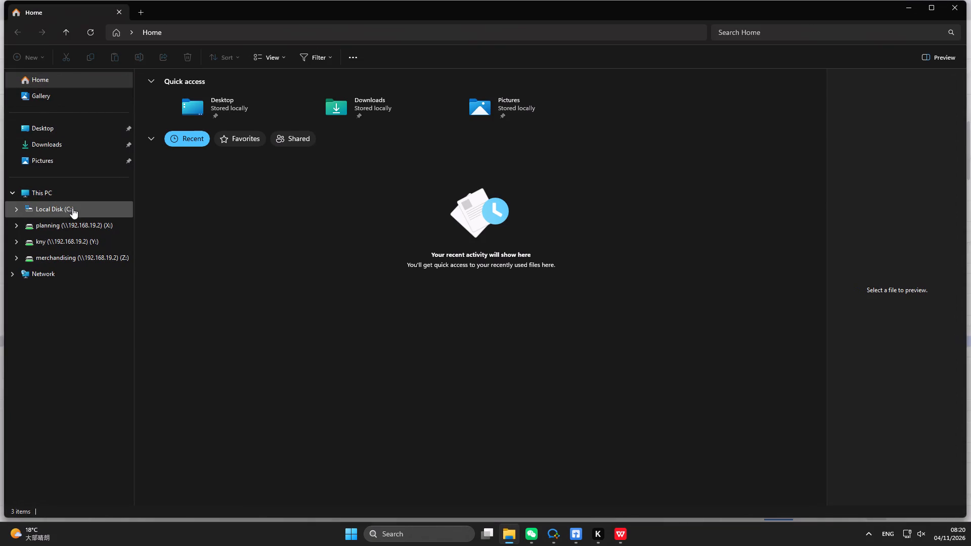
double_click(74, 223)
double_click(61, 135)
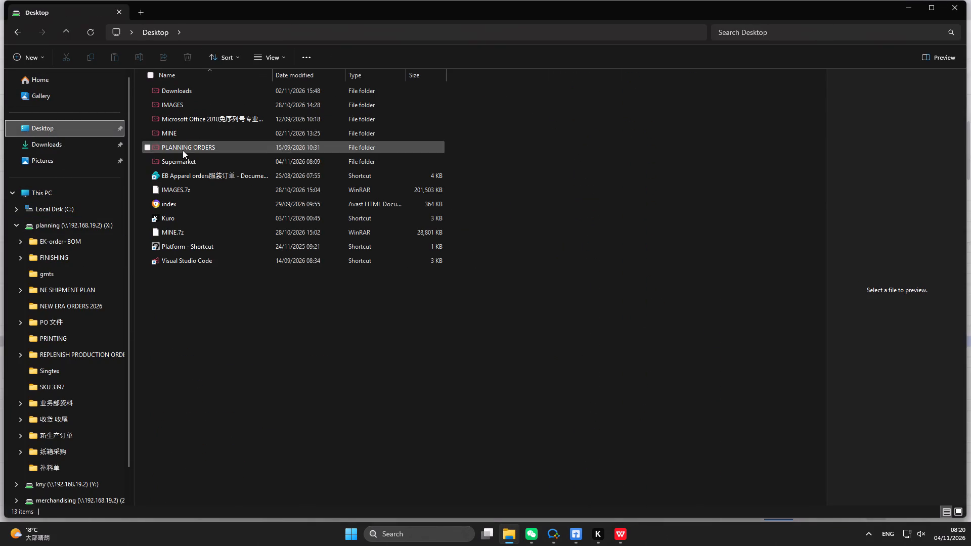
double_click(194, 165)
double_click(221, 123)
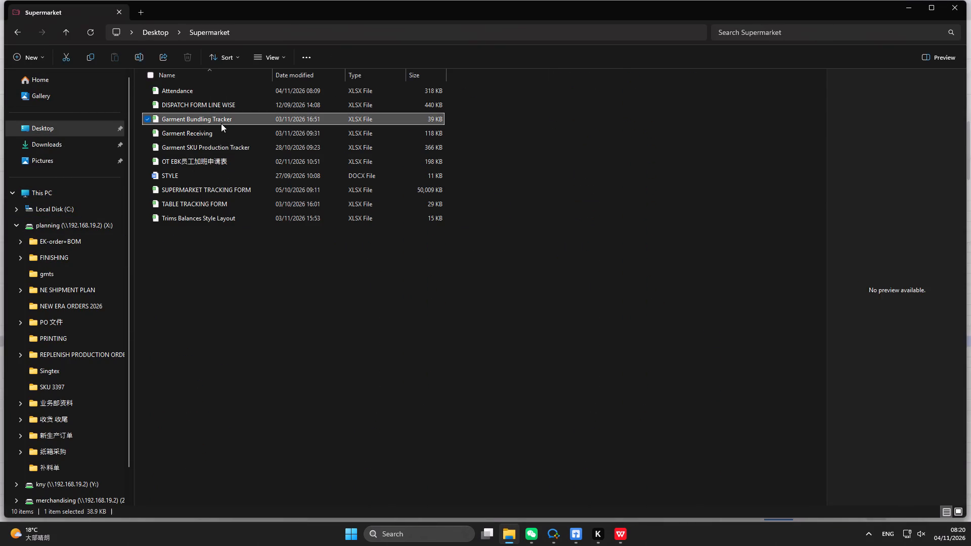
click(944, 11)
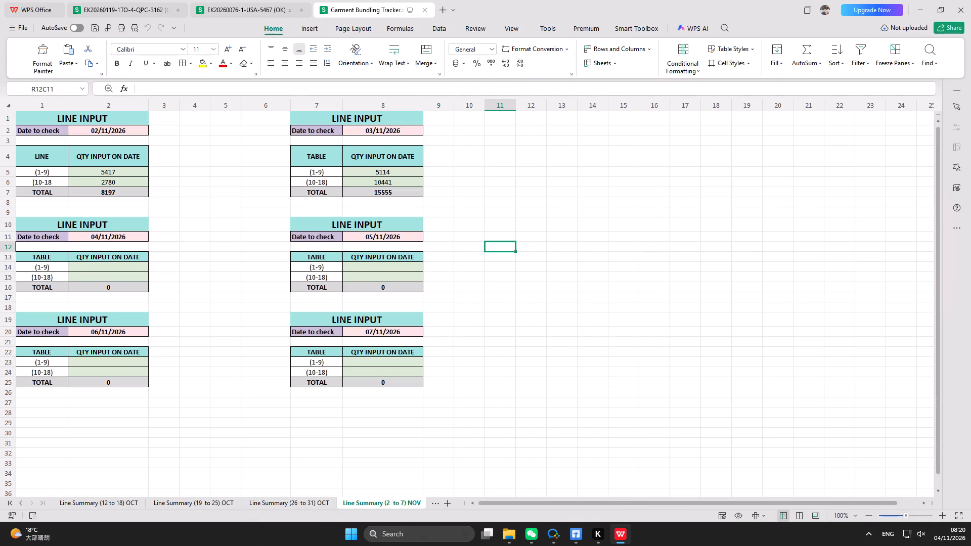
Sum the 11.3 outputs of 1组 to 9组 and set the tracker's 03/11/2026 quantity for (1-9) to 5195.
click(573, 536)
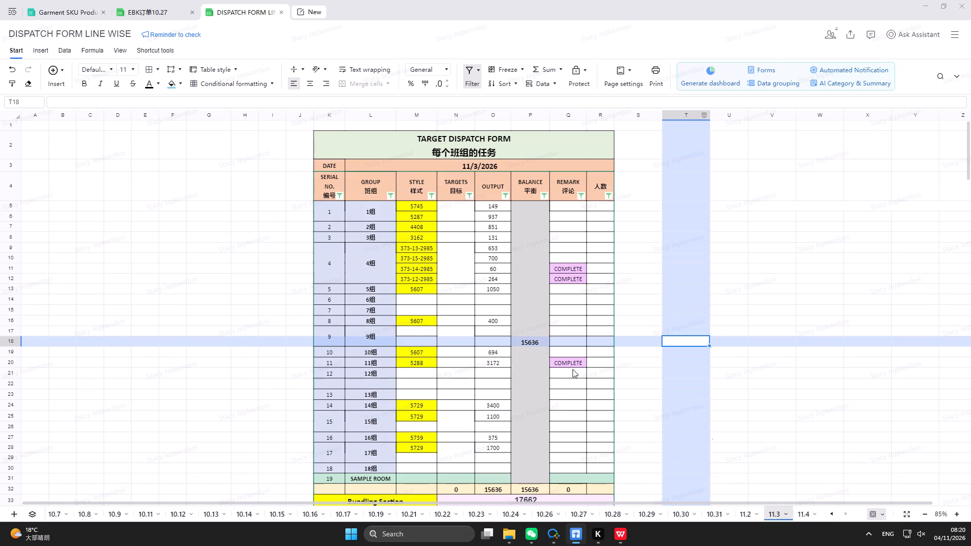
drag(497, 203, 489, 331)
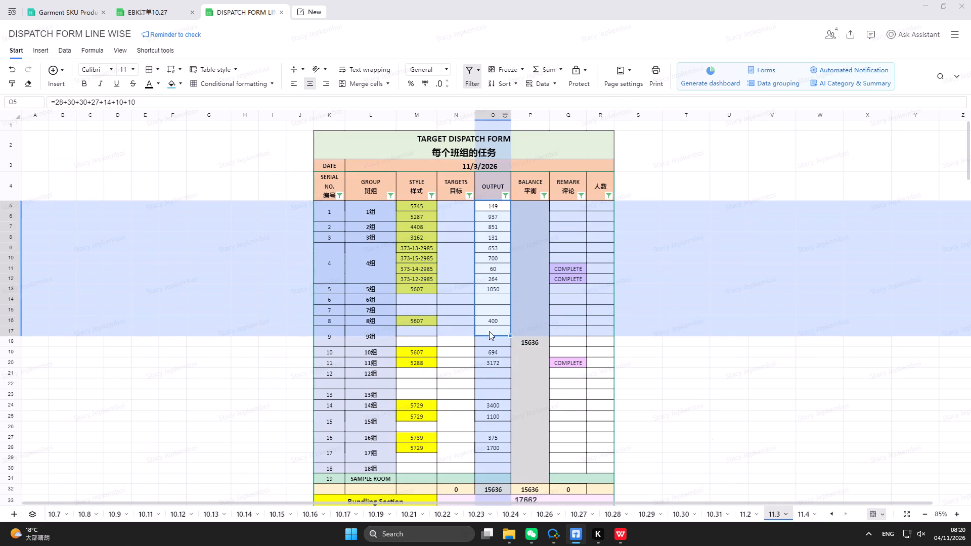
drag(489, 331, 489, 337)
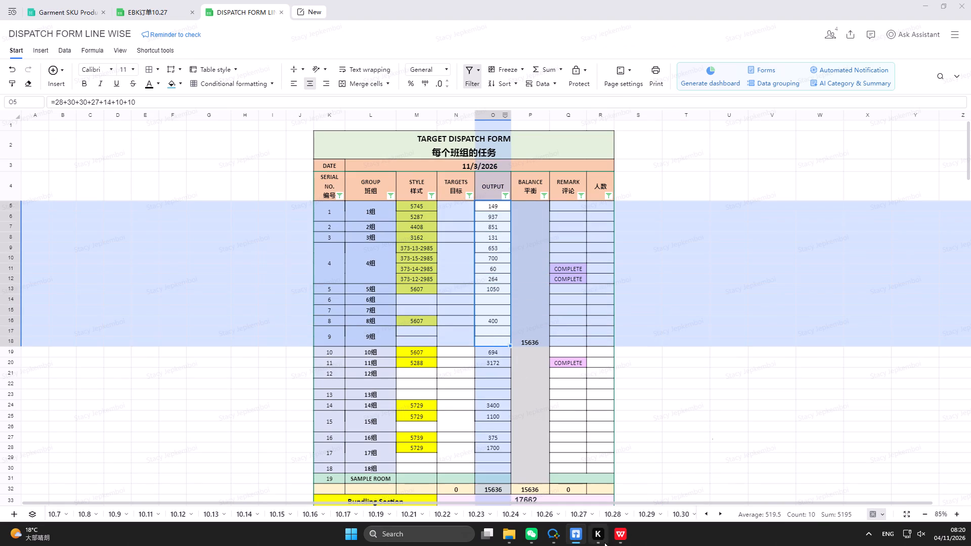
click(619, 536)
click(393, 171)
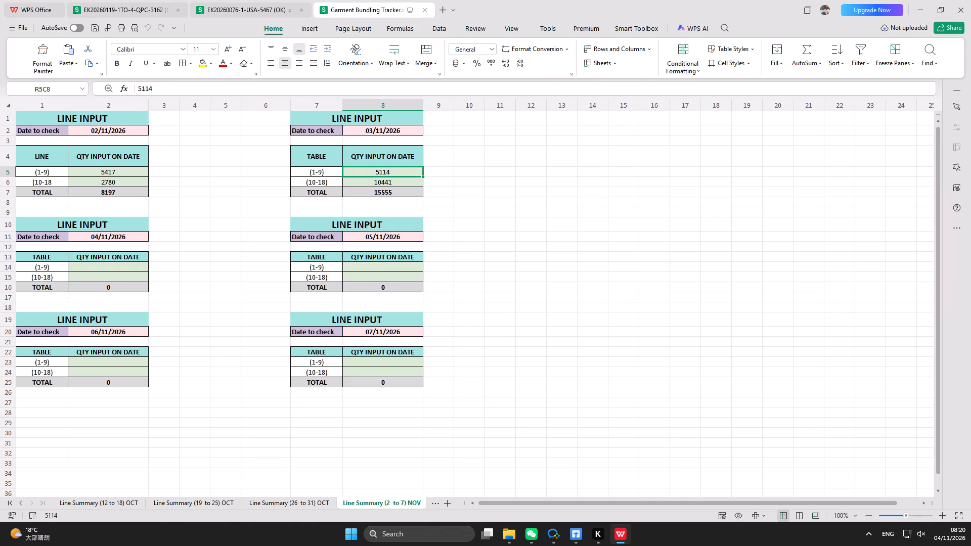
text(51)
key(9)
key(5)
key(Return)
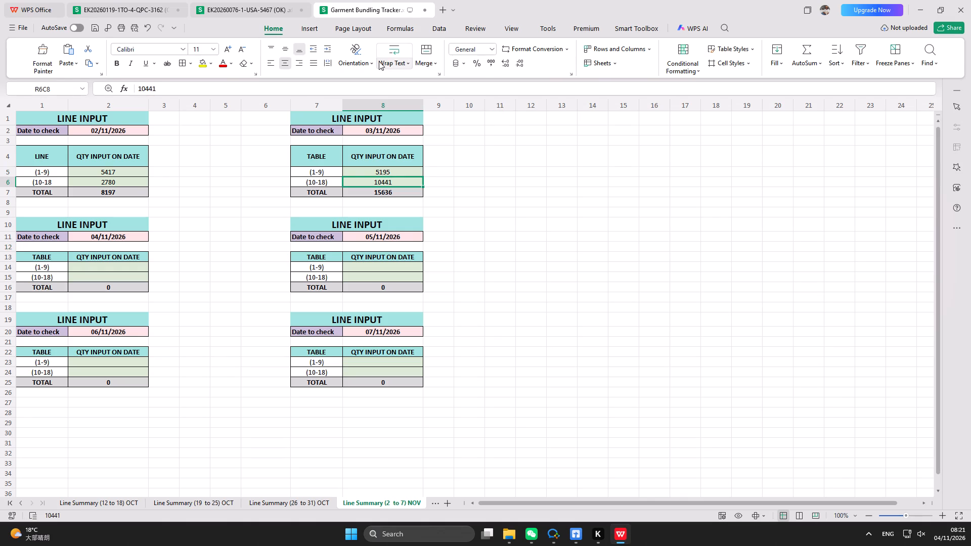
Check the summed 11.3 outputs of 10组 to 18组 against the tracker's (10-18) quantity for 03/11/2026.
click(581, 533)
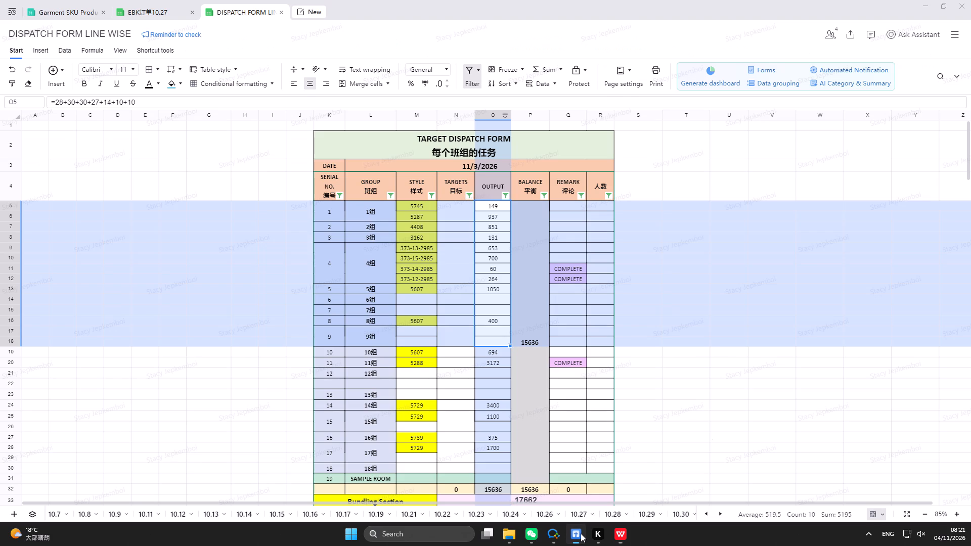
click(581, 533)
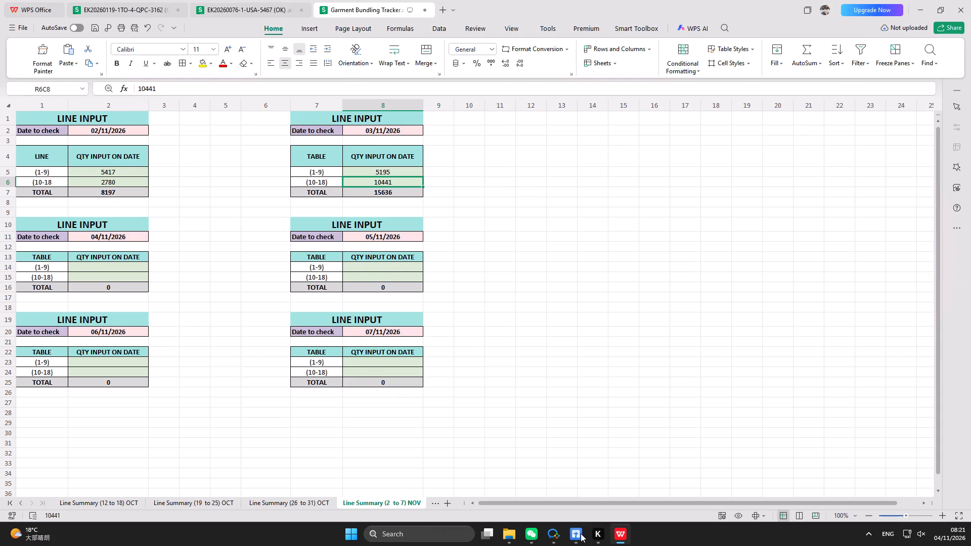
click(581, 533)
click(581, 533)
click(581, 533)
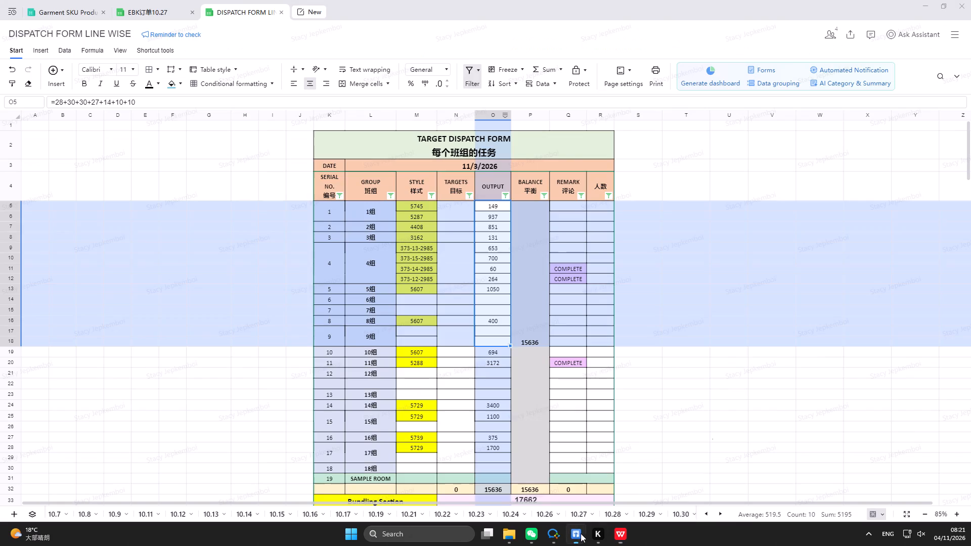
drag(490, 348, 492, 468)
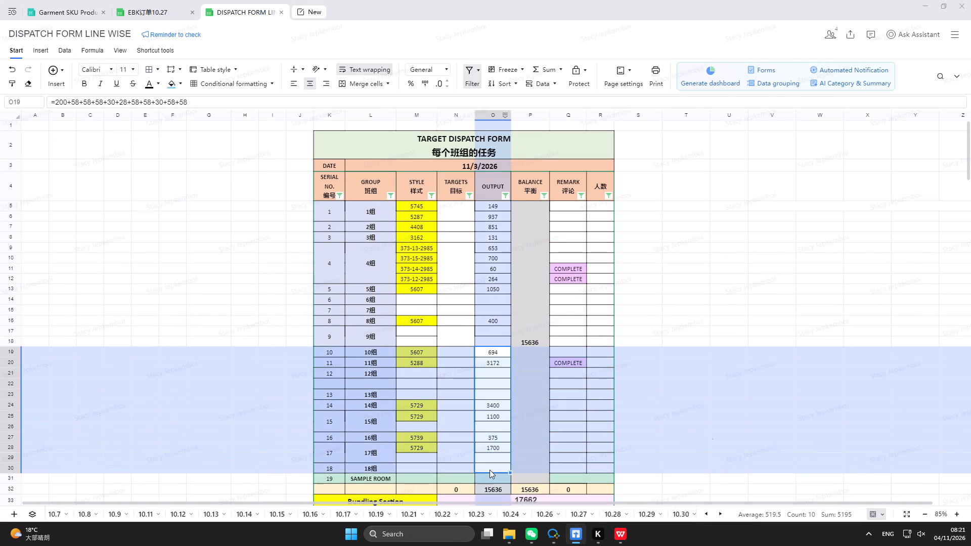
click(579, 536)
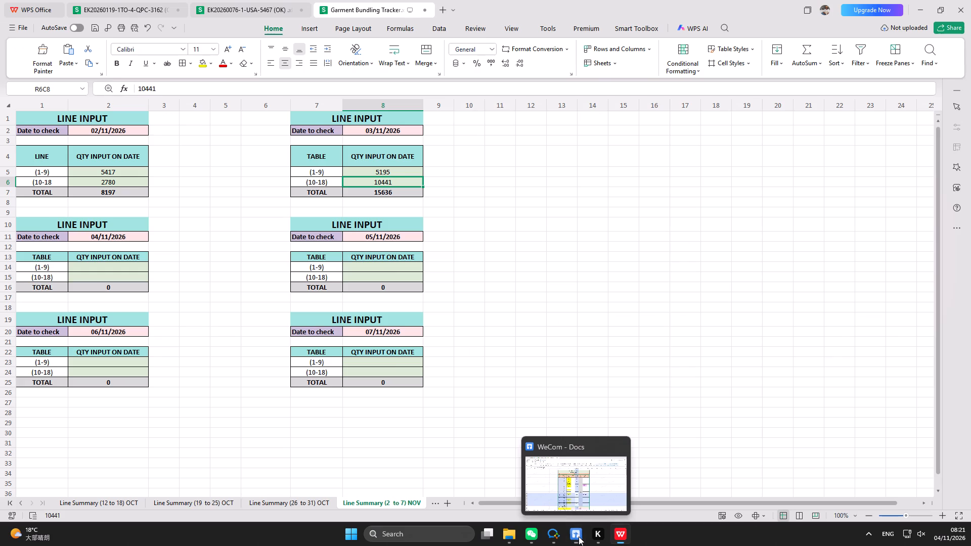
click(579, 536)
In the 11.3 sheet of the dispatch form, delete the blank second rows of 17组 and 15组.
click(417, 460)
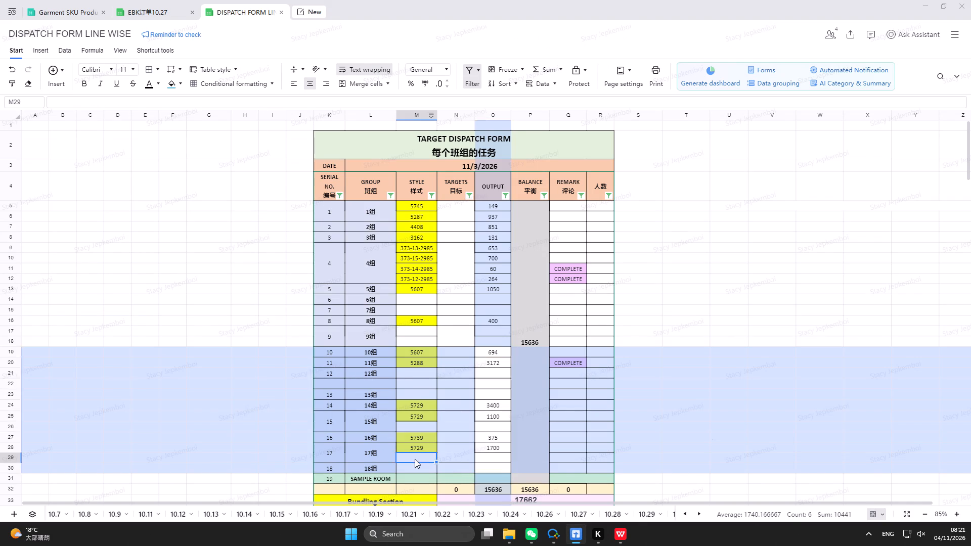
click(8, 458)
right_click(7, 458)
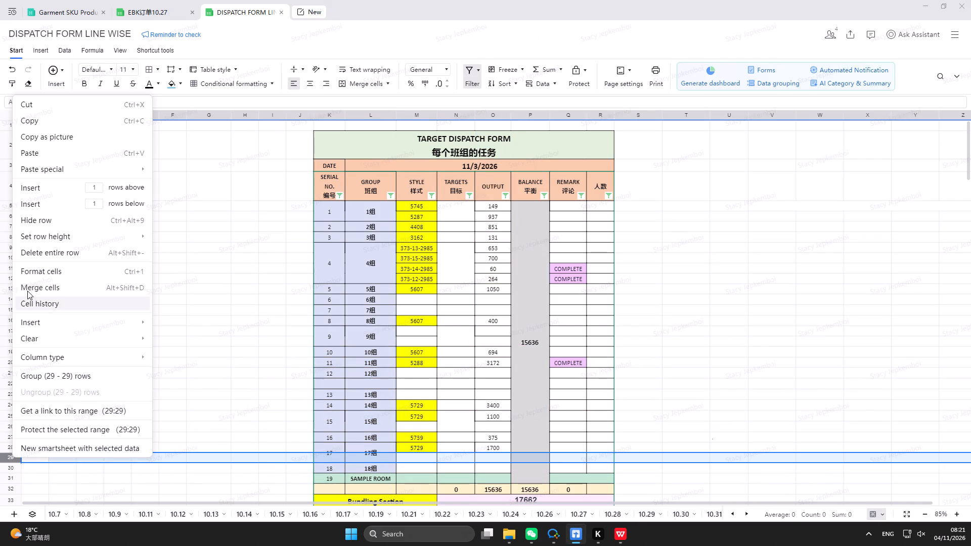
click(33, 257)
click(802, 305)
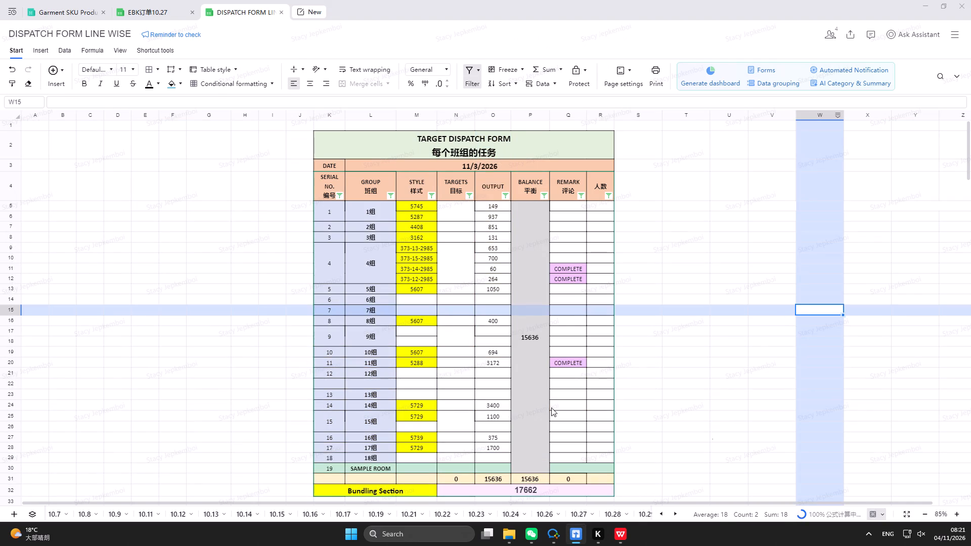
click(426, 427)
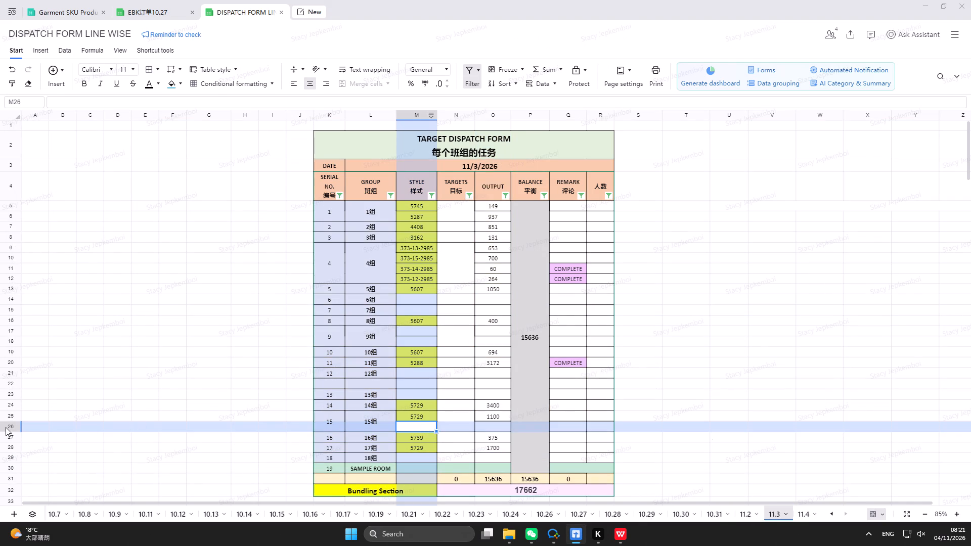
click(6, 427)
right_click(4, 427)
click(72, 221)
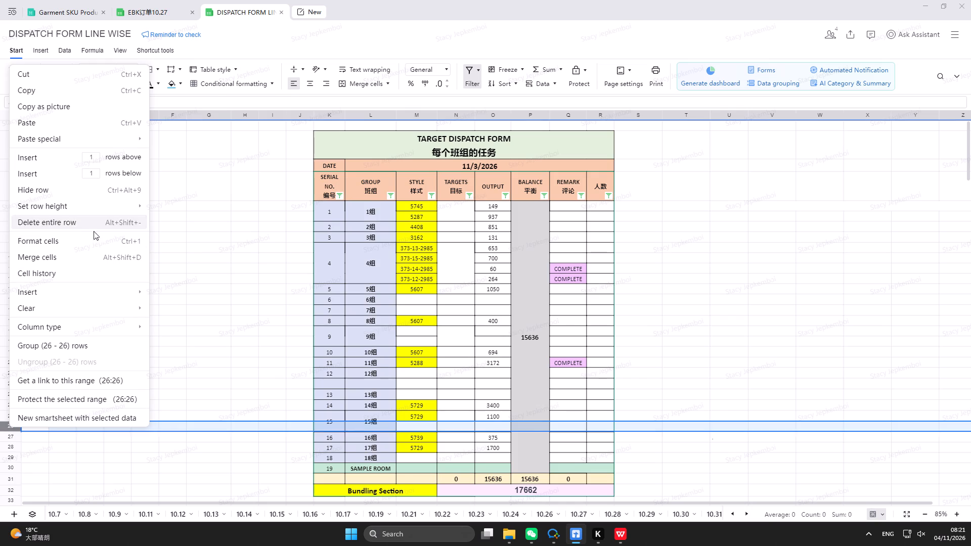
Delete the blank row between 12组 and 13组 and the extra second row of 9组 from the 11.3 sheet.
click(320, 382)
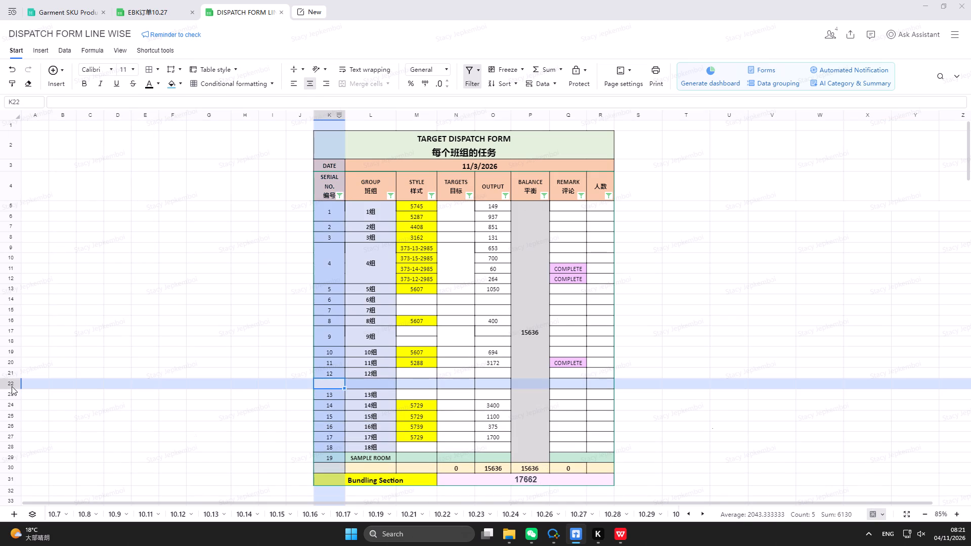
click(10, 386)
right_click(10, 386)
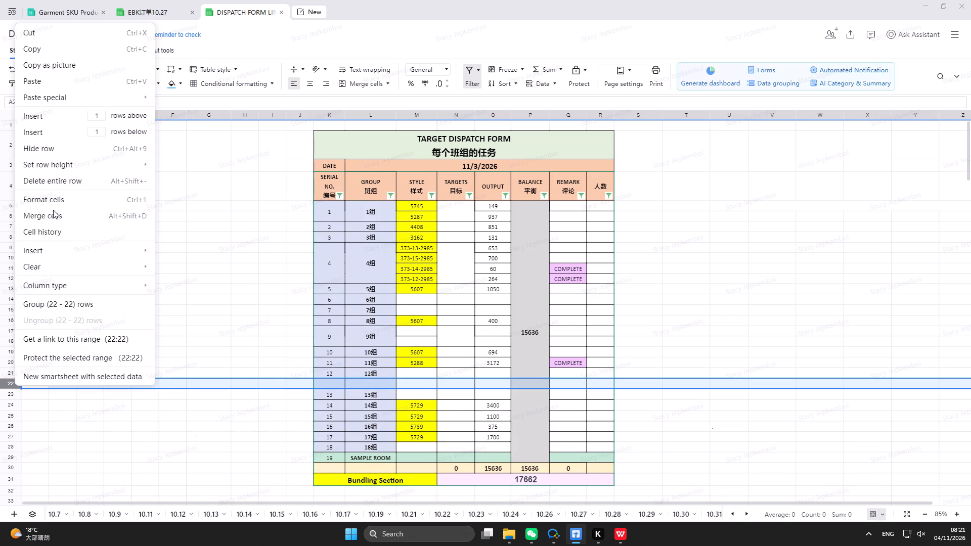
click(77, 181)
click(411, 341)
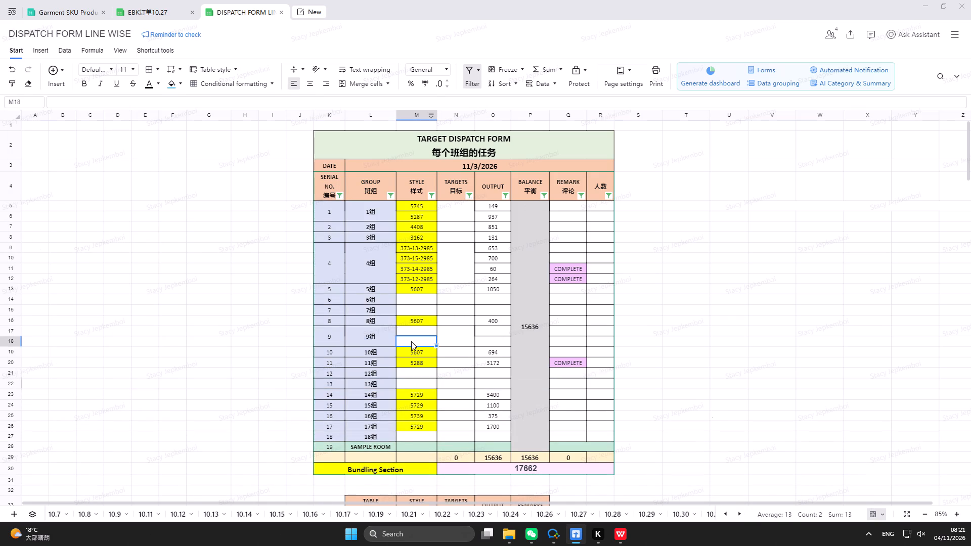
click(9, 340)
right_click(9, 340)
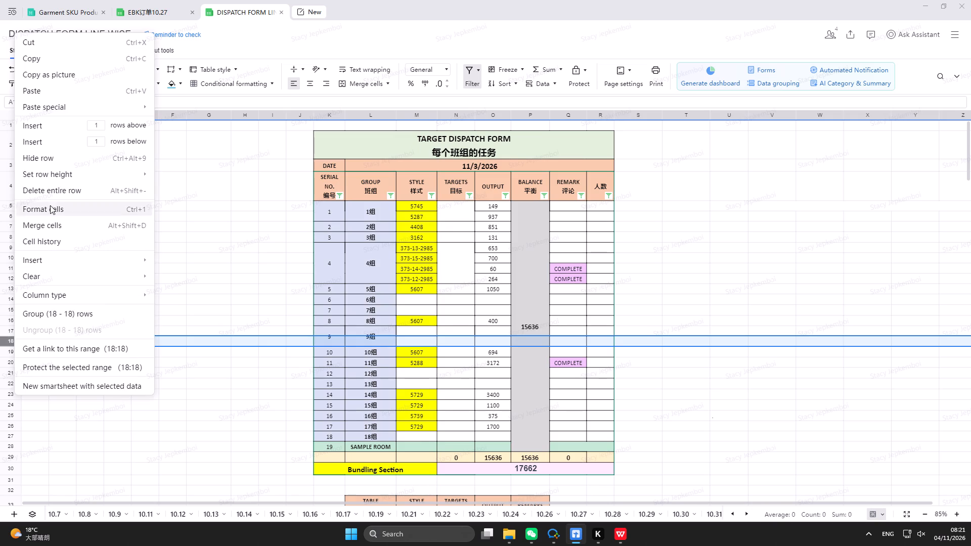
click(61, 187)
click(428, 309)
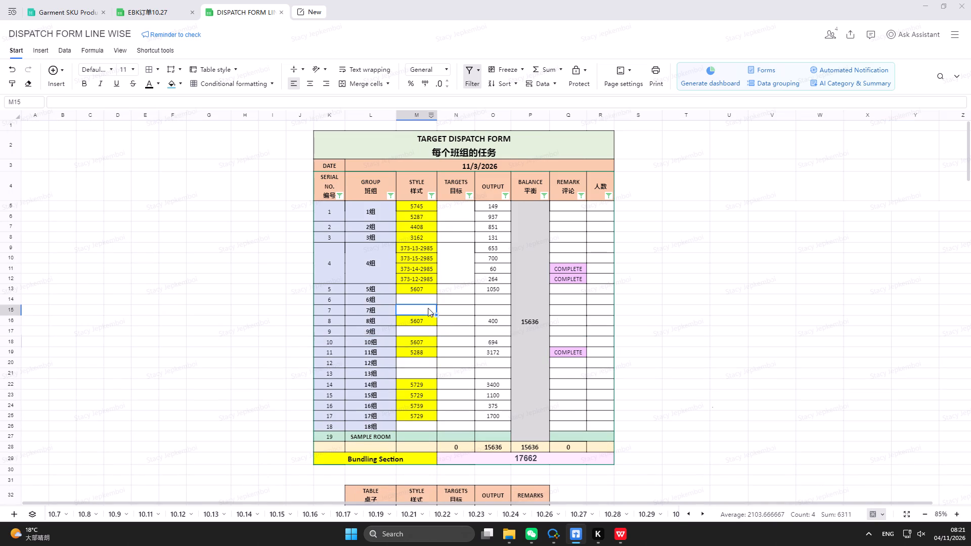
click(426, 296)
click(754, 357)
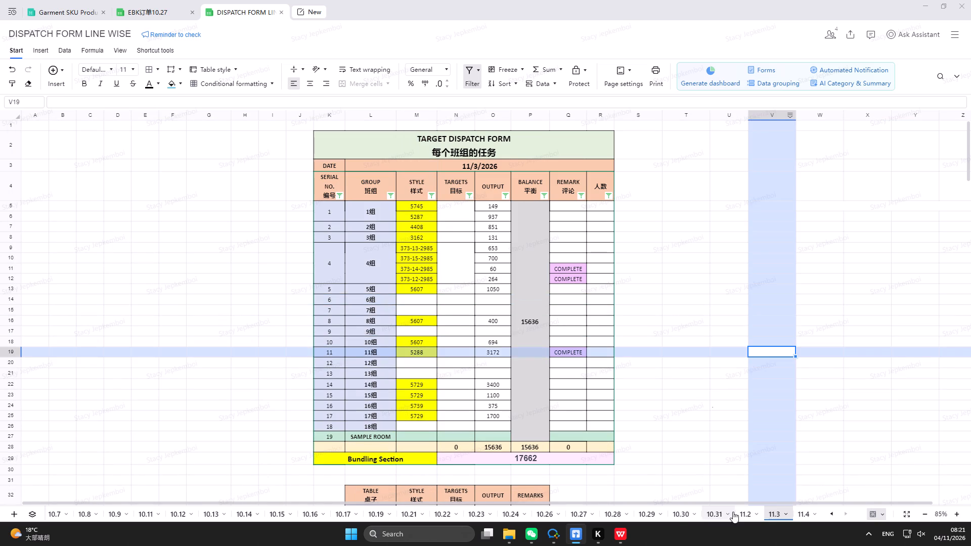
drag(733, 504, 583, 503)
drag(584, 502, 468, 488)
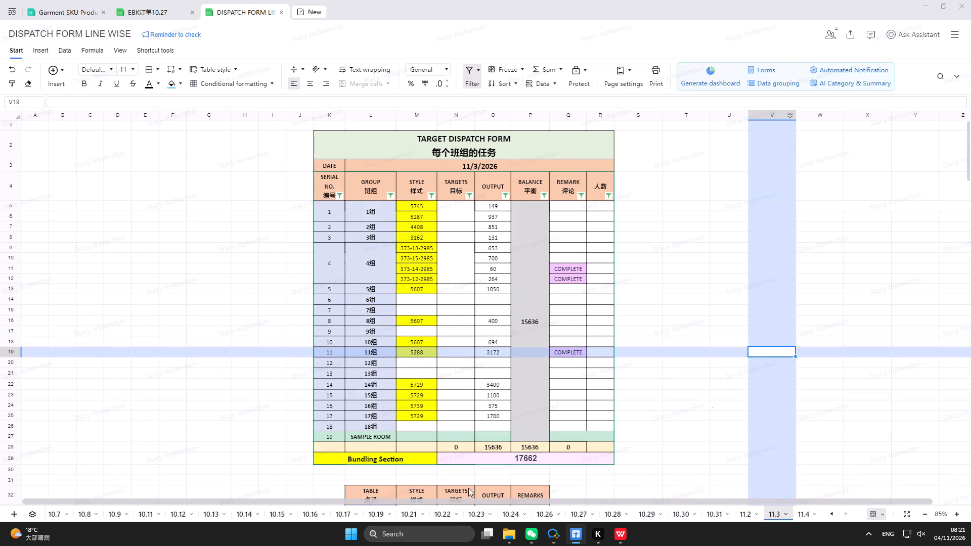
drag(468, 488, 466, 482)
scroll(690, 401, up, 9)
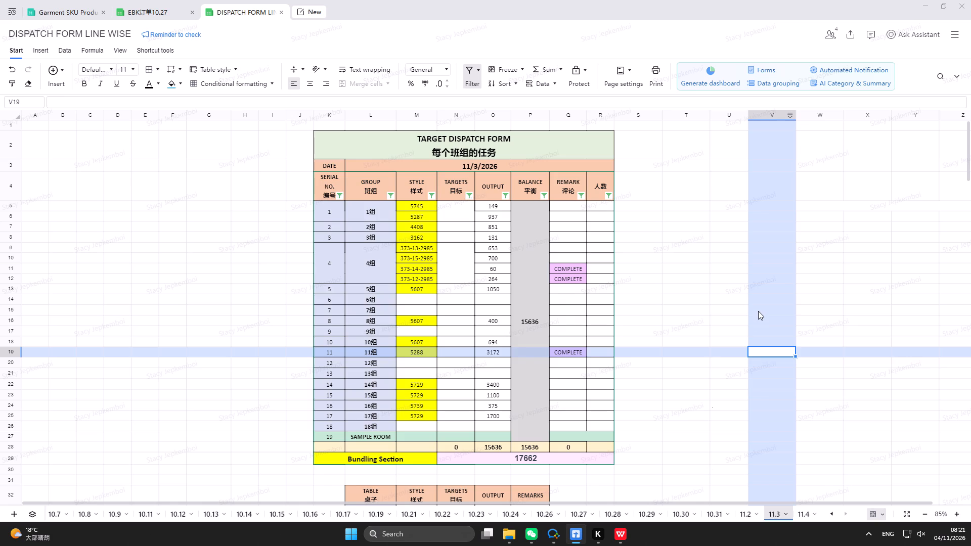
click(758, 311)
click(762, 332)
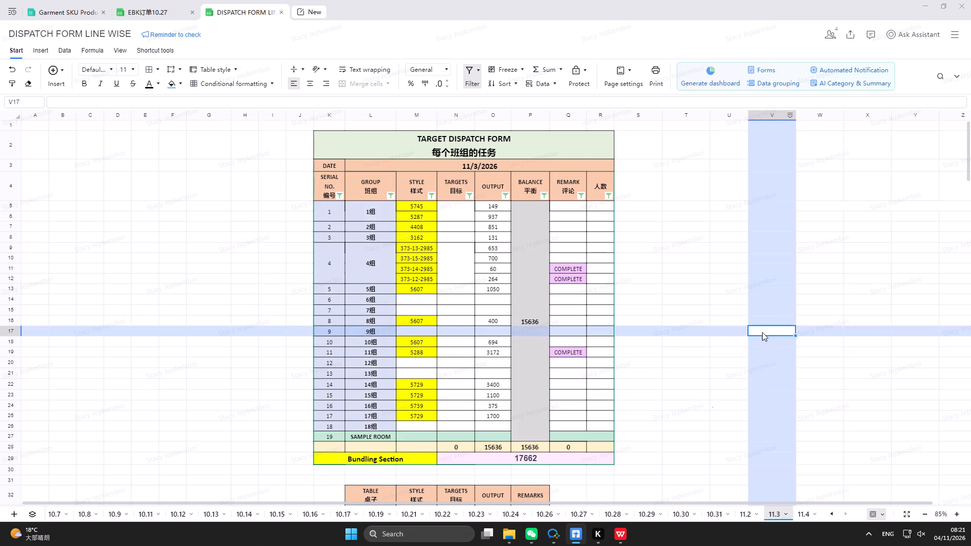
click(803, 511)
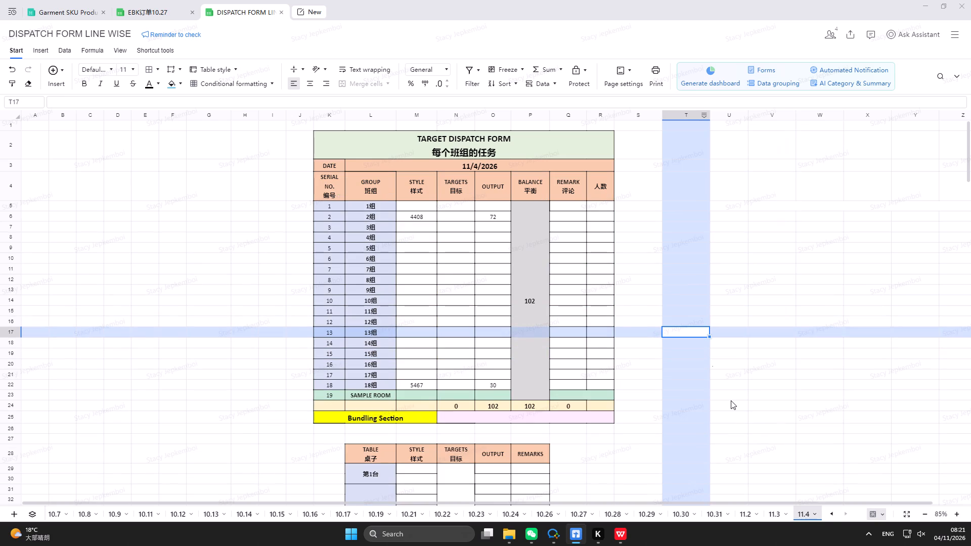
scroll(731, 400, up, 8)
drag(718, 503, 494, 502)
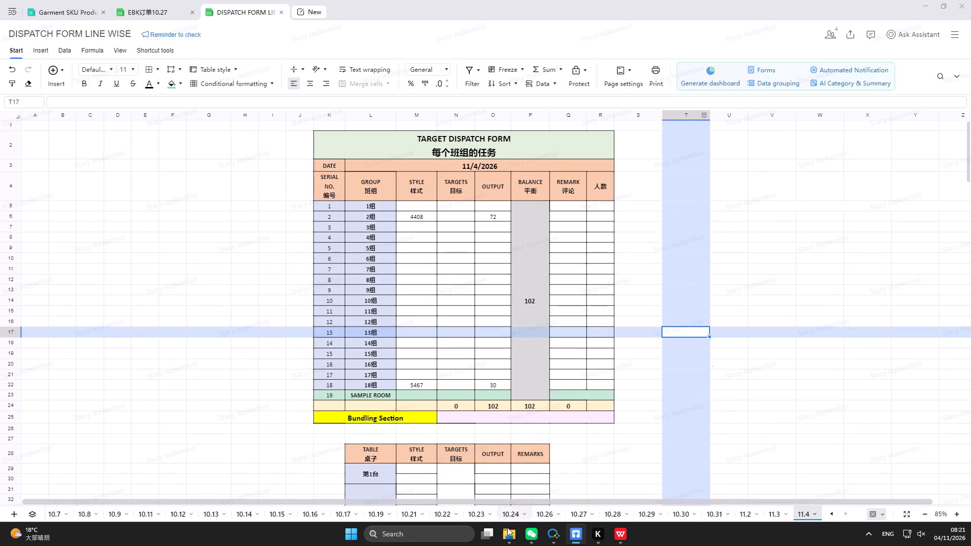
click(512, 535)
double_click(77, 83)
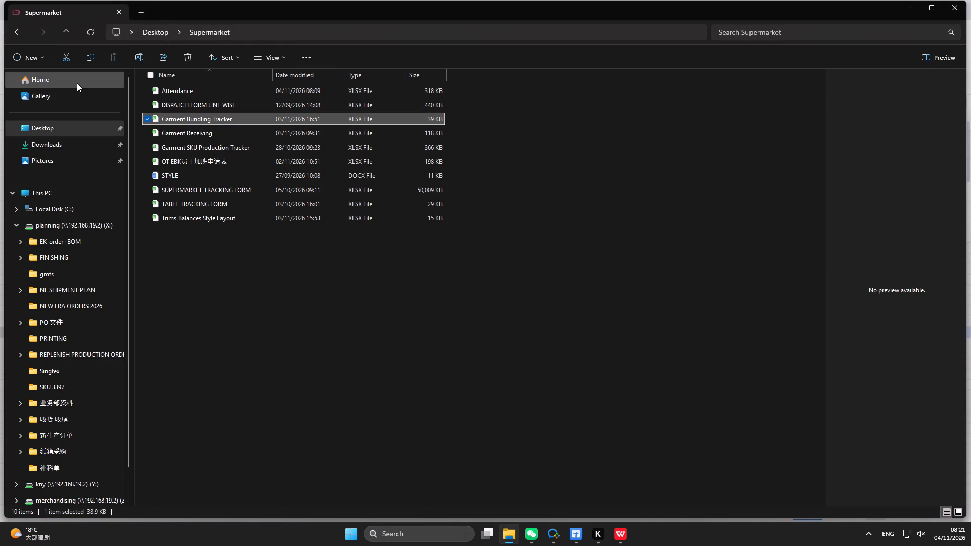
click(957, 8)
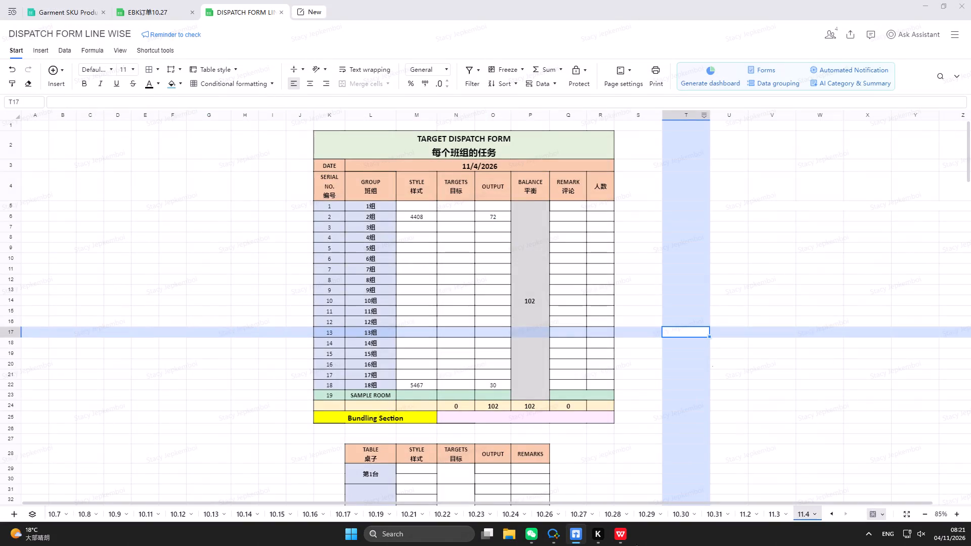
Switch to the Garment Bundling Tracker in WPS Office and save the workbook.
click(627, 540)
triple_click(95, 29)
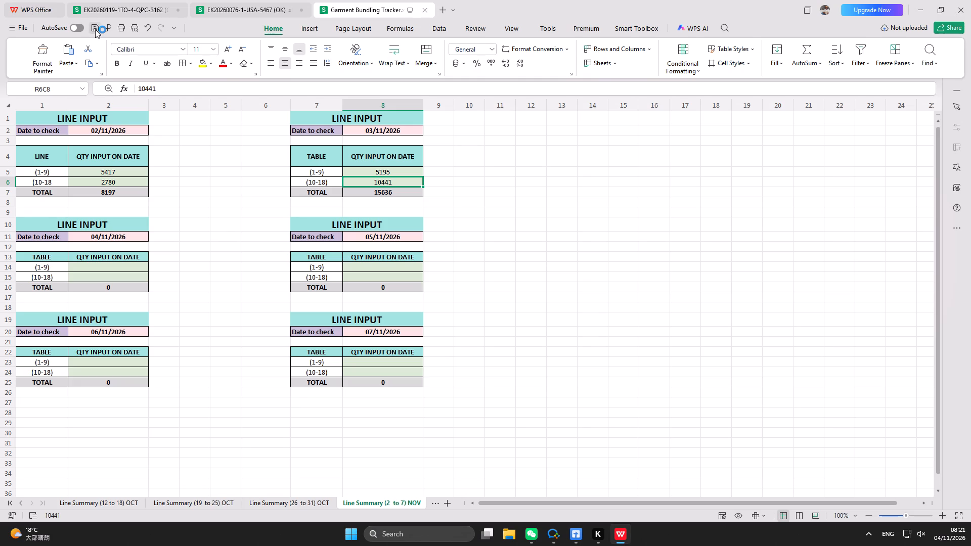
triple_click(95, 29)
double_click(95, 29)
click(514, 347)
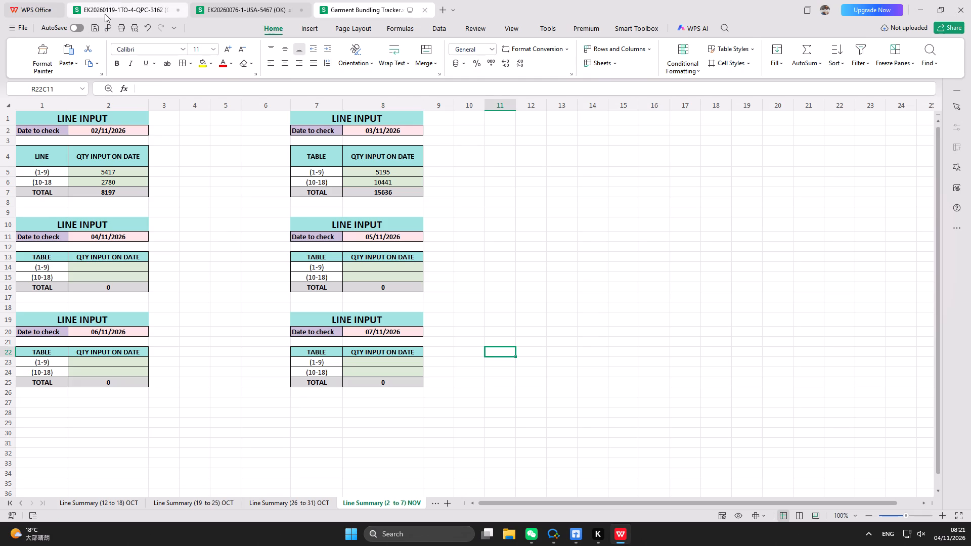
triple_click(96, 33)
triple_click(96, 33)
triple_click(96, 33)
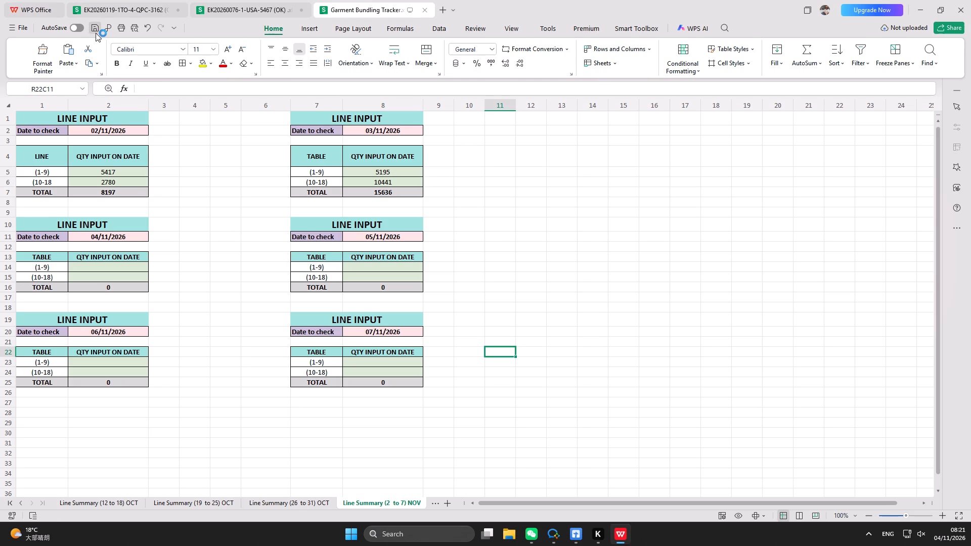
triple_click(96, 33)
triple_click(96, 33)
triple_click(96, 33)
triple_click(96, 33)
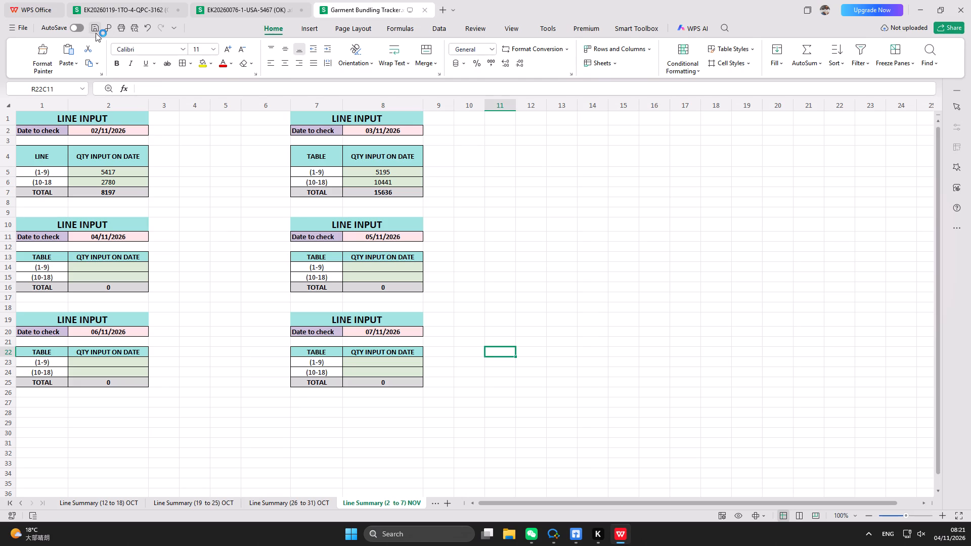
triple_click(96, 33)
triple_click(96, 33)
Hide the Daily Bundling sheet of the Garment Bundling Tracker.
click(22, 503)
click(22, 503)
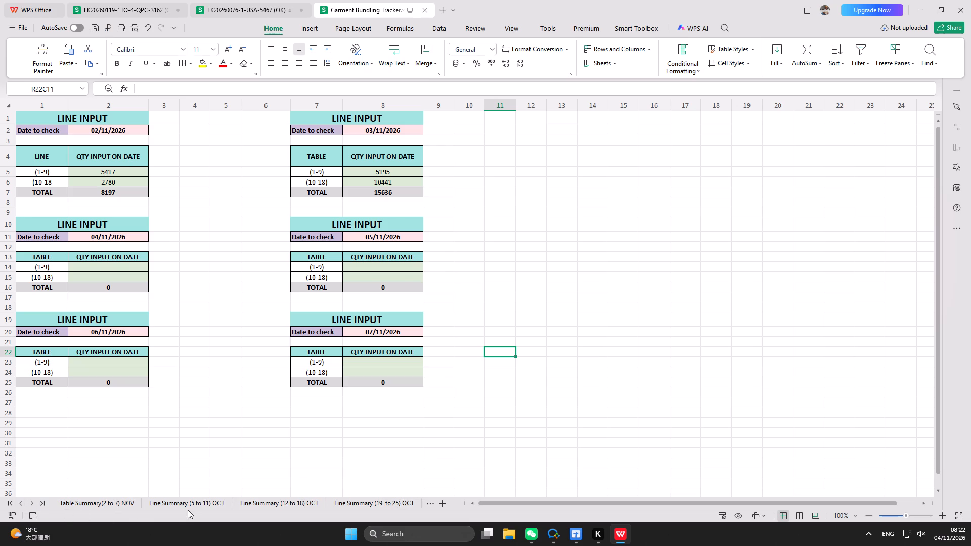
click(113, 506)
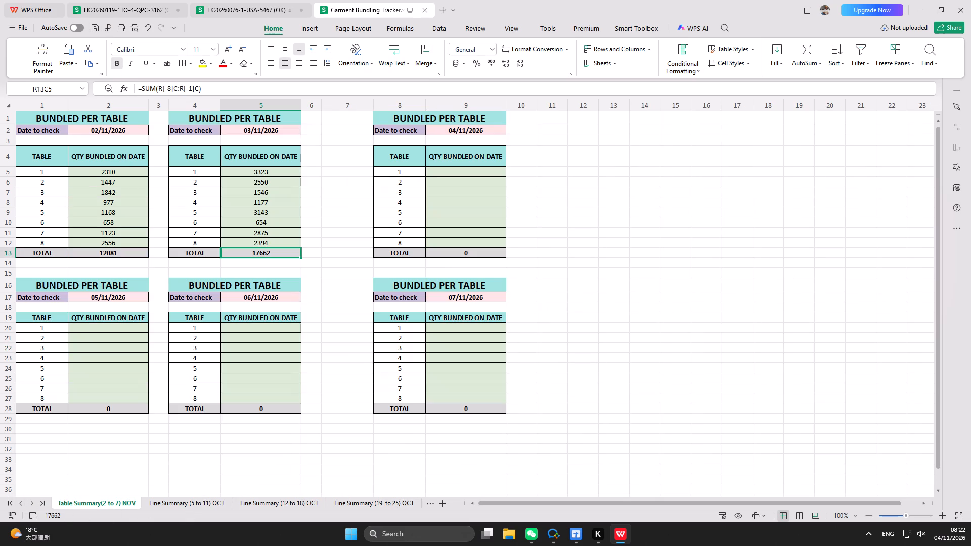
triple_click(19, 504)
click(21, 504)
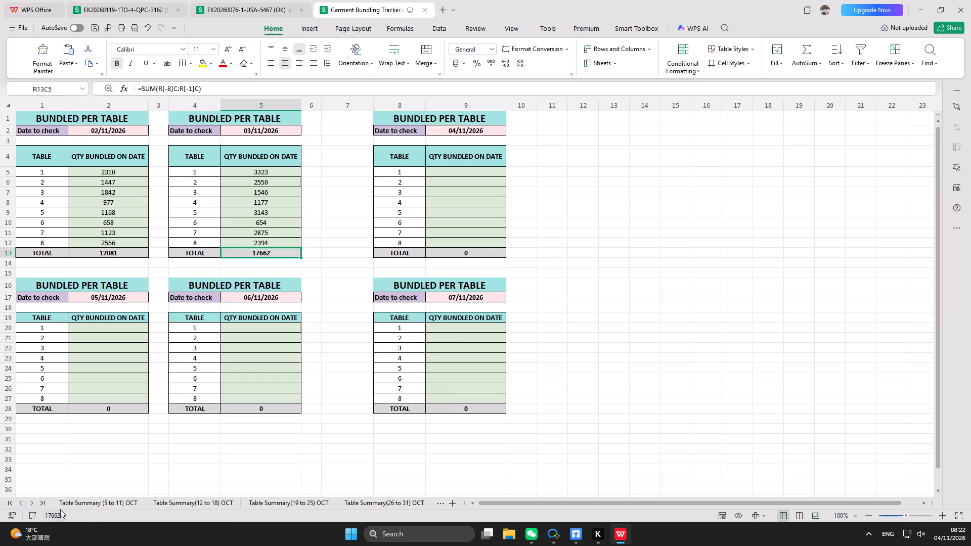
triple_click(20, 504)
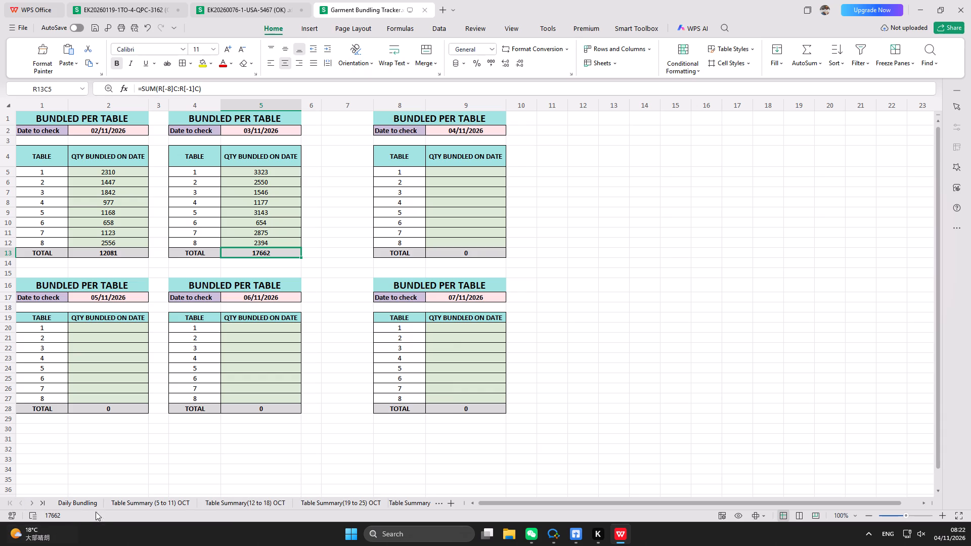
click(84, 504)
right_click(84, 504)
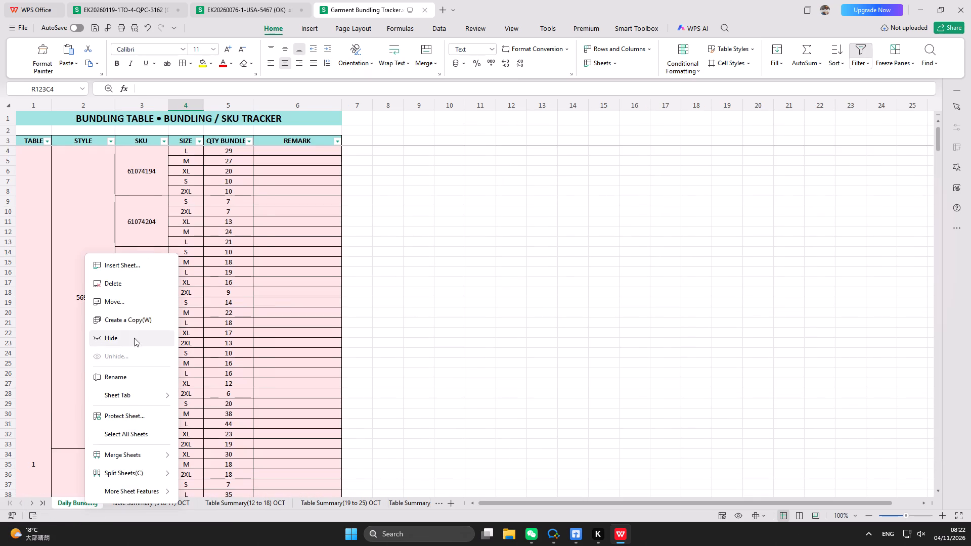
click(134, 338)
Hide the four October Table Summary sheets: (5 to 11), (12 to 18), (19 to 25) and (26 to 31) OCT.
right_click(94, 504)
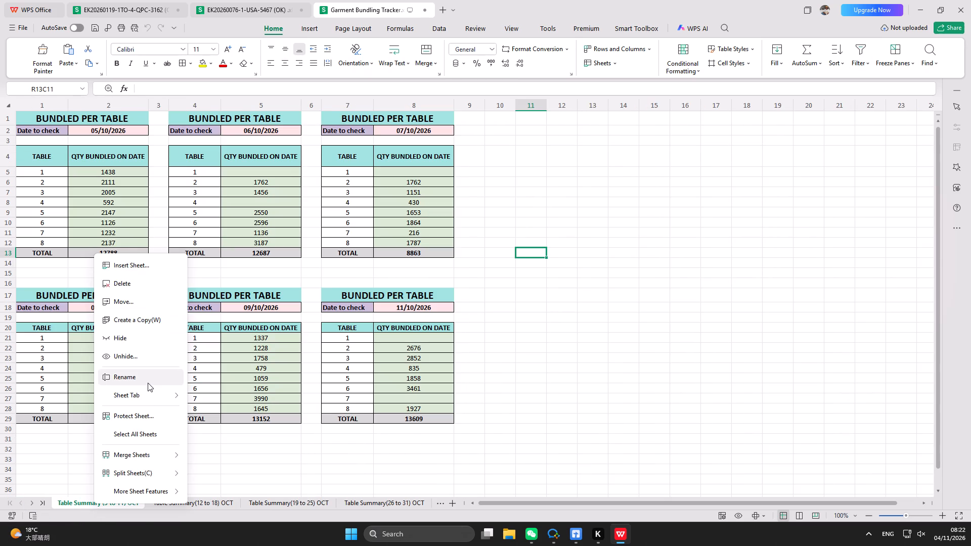
click(143, 344)
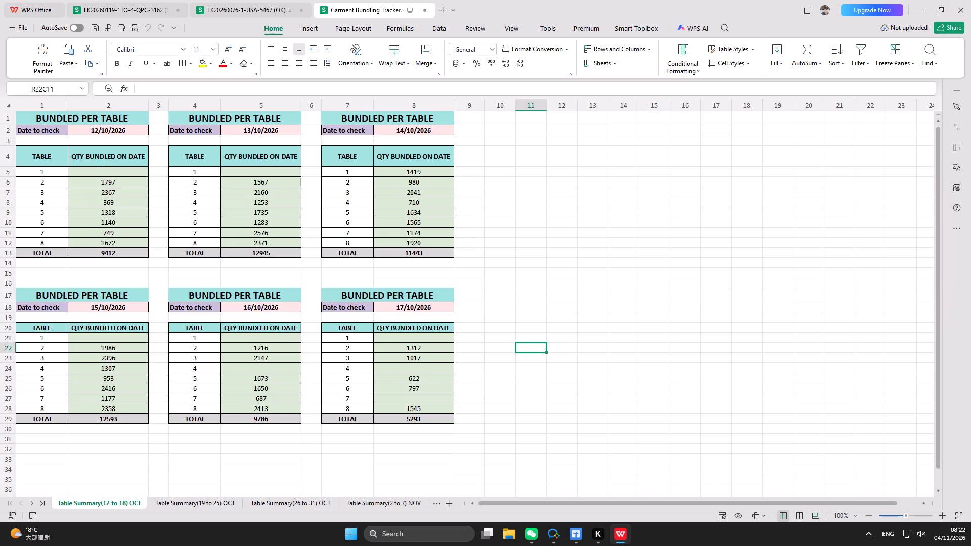
right_click(116, 505)
click(154, 343)
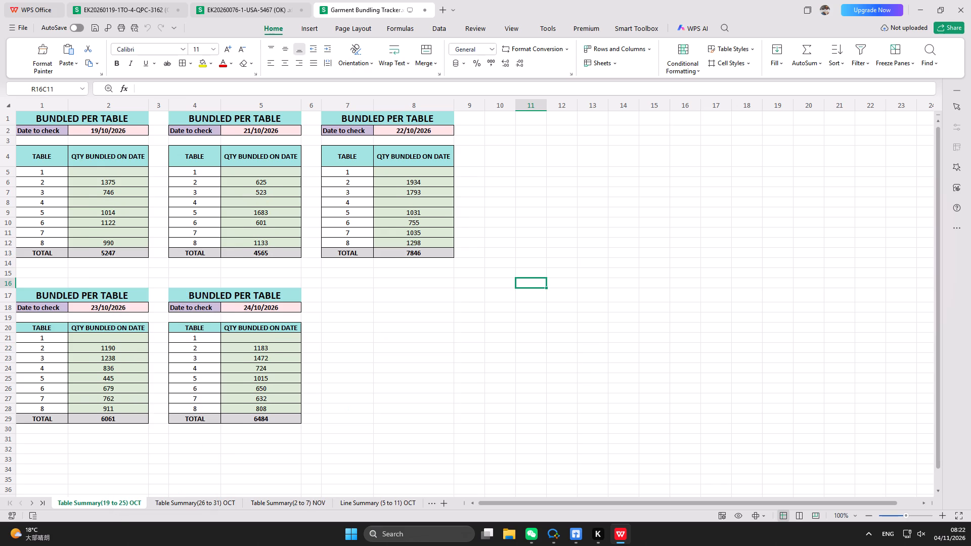
right_click(121, 500)
click(168, 336)
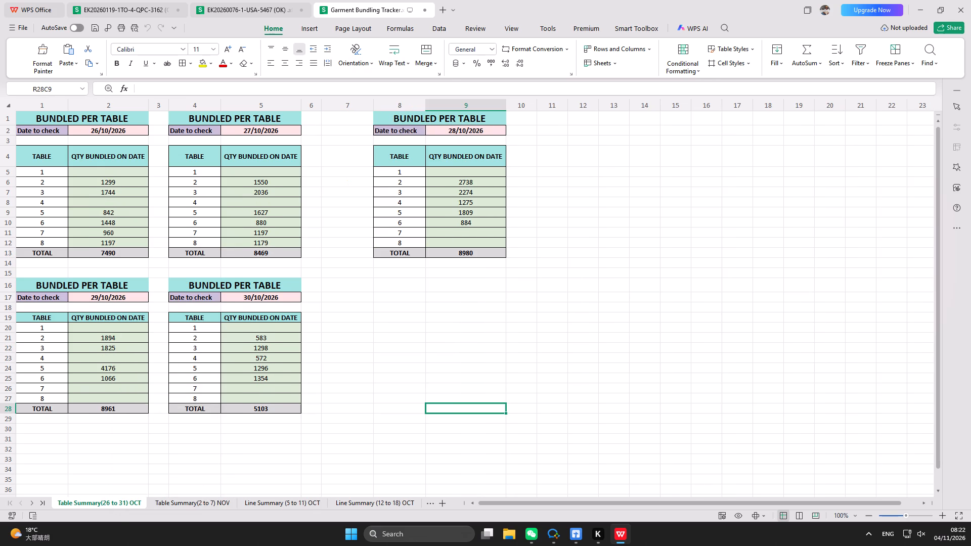
right_click(81, 499)
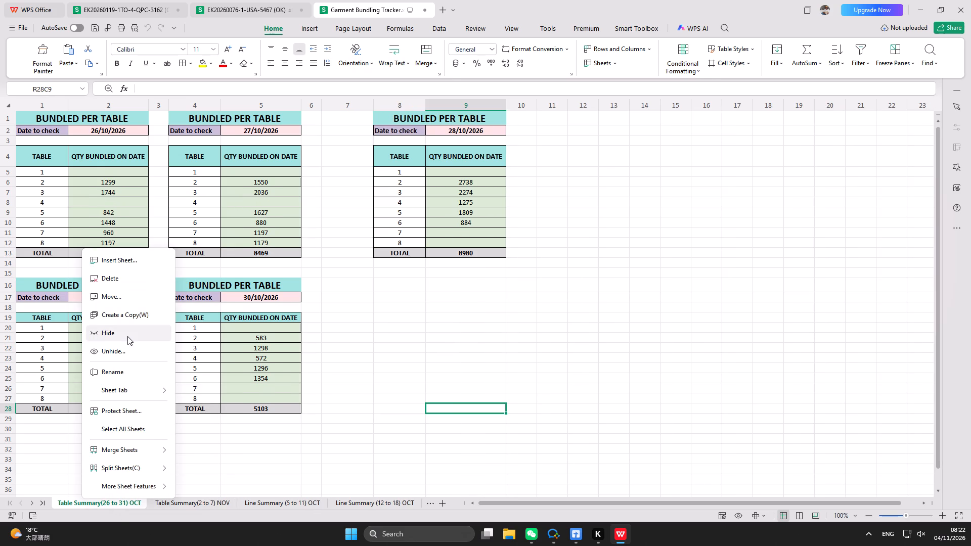
click(127, 336)
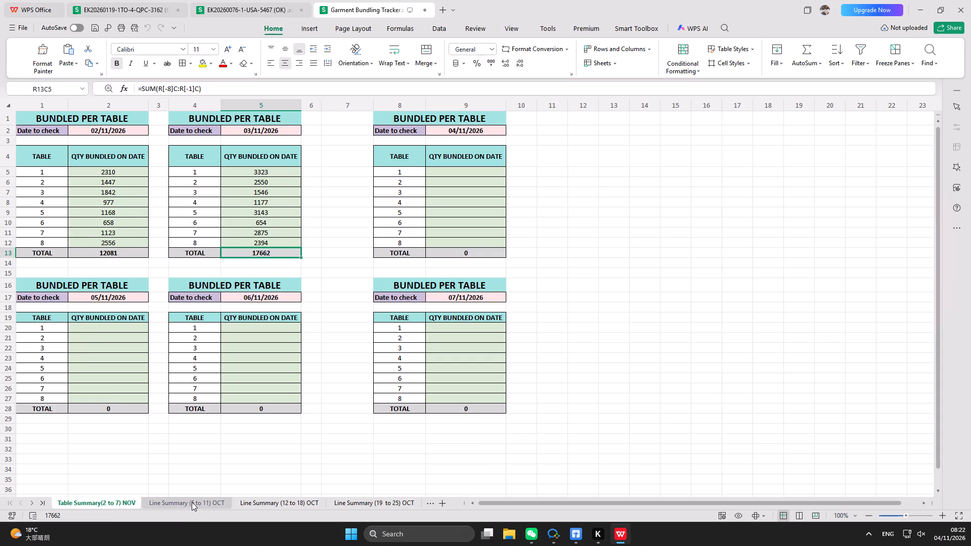
Hide the four October Line Summary sheets: (5 to 11), (12 to 18), (19 to 25) and (26 to 31) OCT.
click(192, 502)
right_click(192, 502)
click(244, 337)
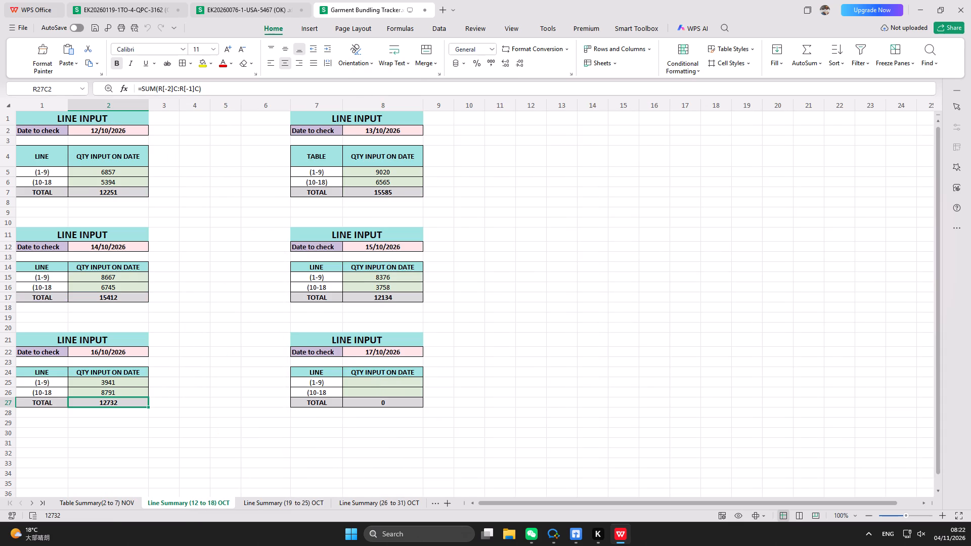
right_click(197, 502)
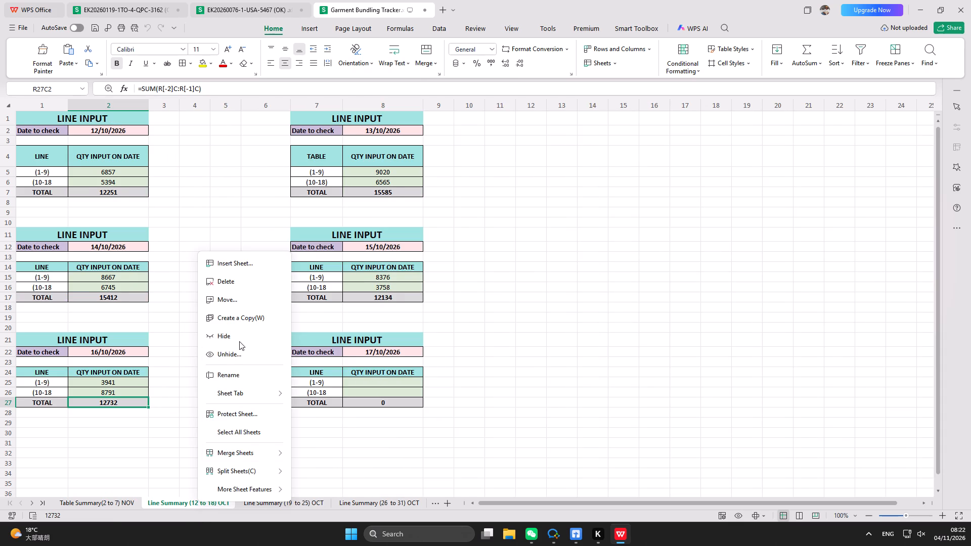
click(239, 341)
right_click(200, 504)
click(244, 332)
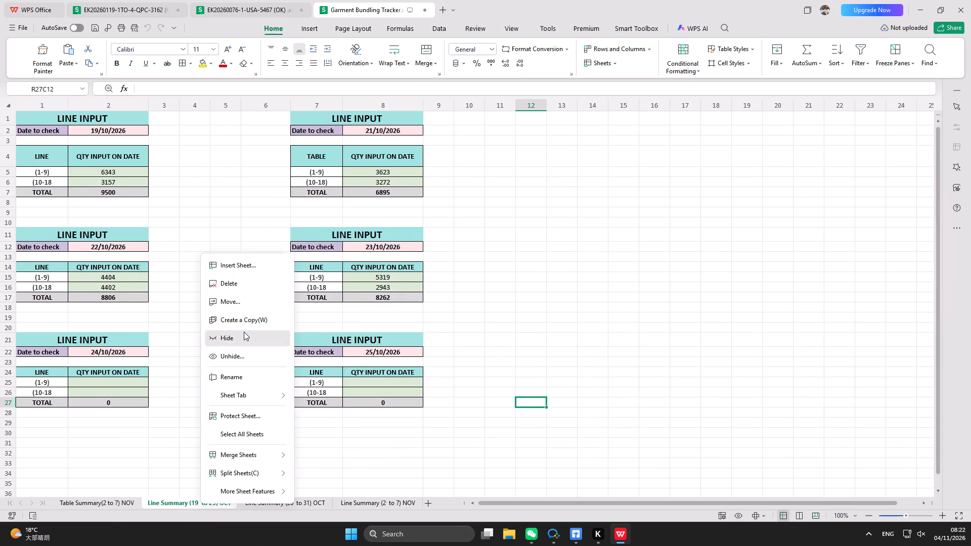
right_click(198, 507)
click(235, 347)
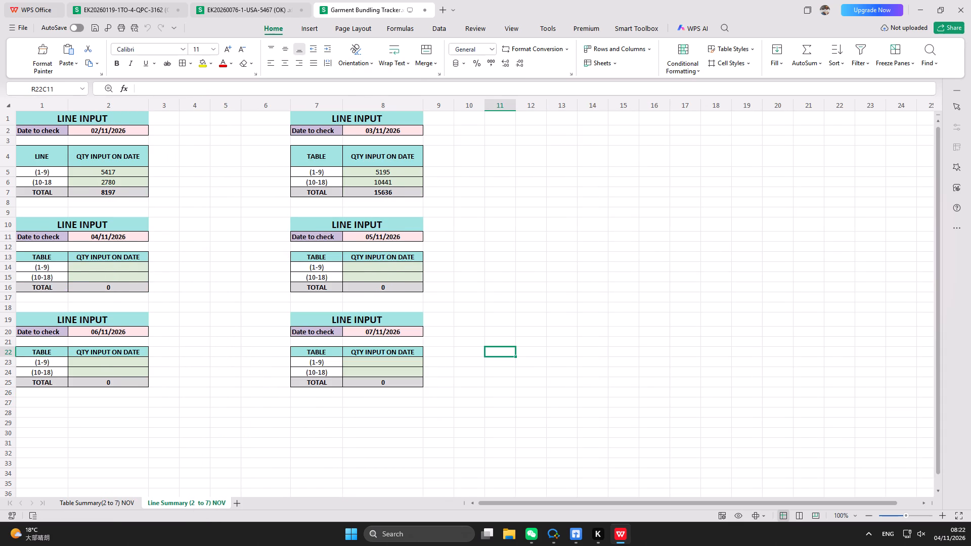
Save the Garment Bundling Tracker with the Table Summary(2 to 7) NOV sheet active, and close the workbook.
scroll(229, 377, up, 8)
double_click(97, 26)
click(110, 505)
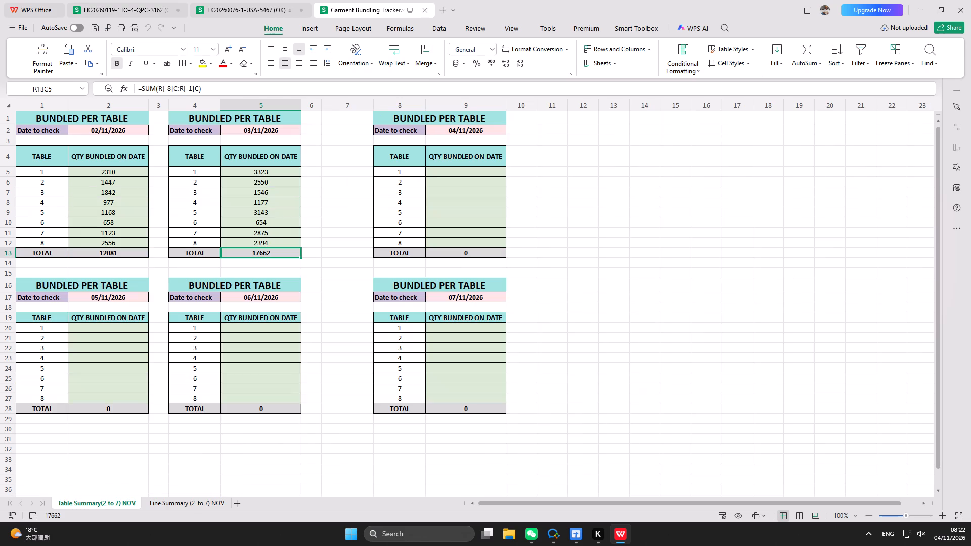
click(567, 360)
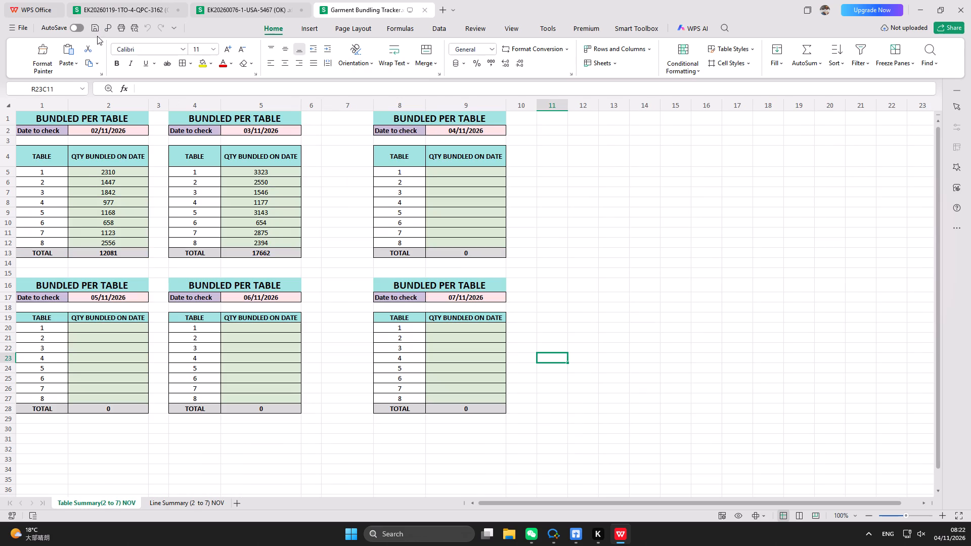
triple_click(92, 30)
triple_click(92, 30)
triple_click(92, 30)
triple_click(92, 30)
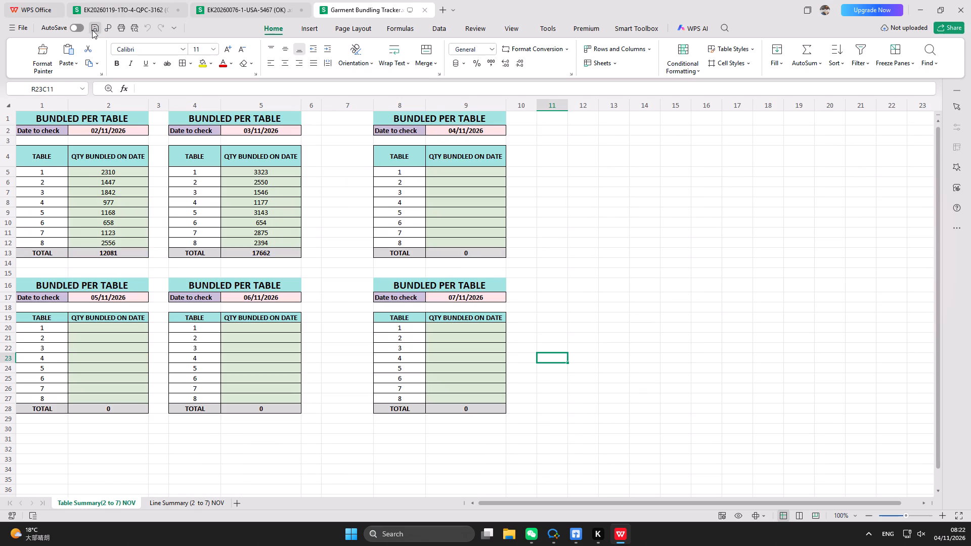
triple_click(92, 30)
triple_click(92, 30)
triple_click(92, 30)
click(422, 13)
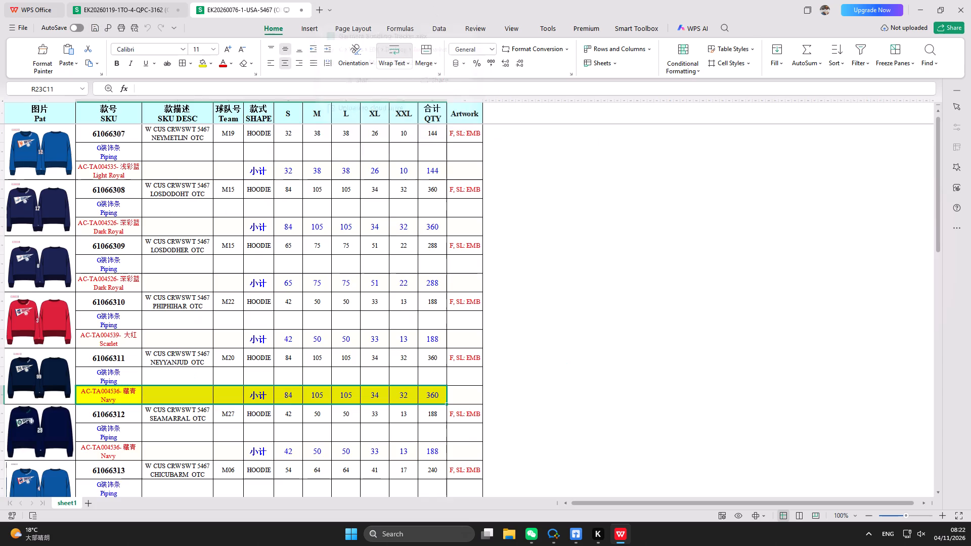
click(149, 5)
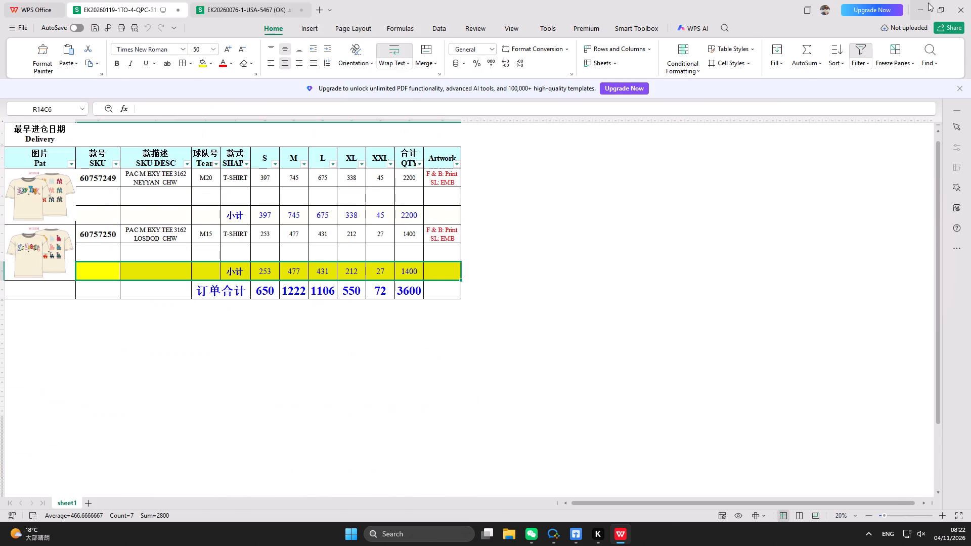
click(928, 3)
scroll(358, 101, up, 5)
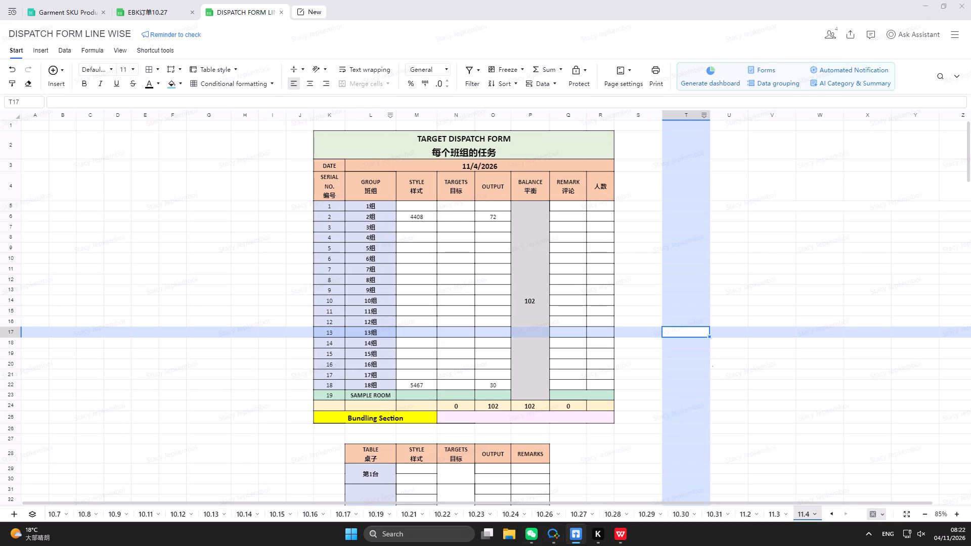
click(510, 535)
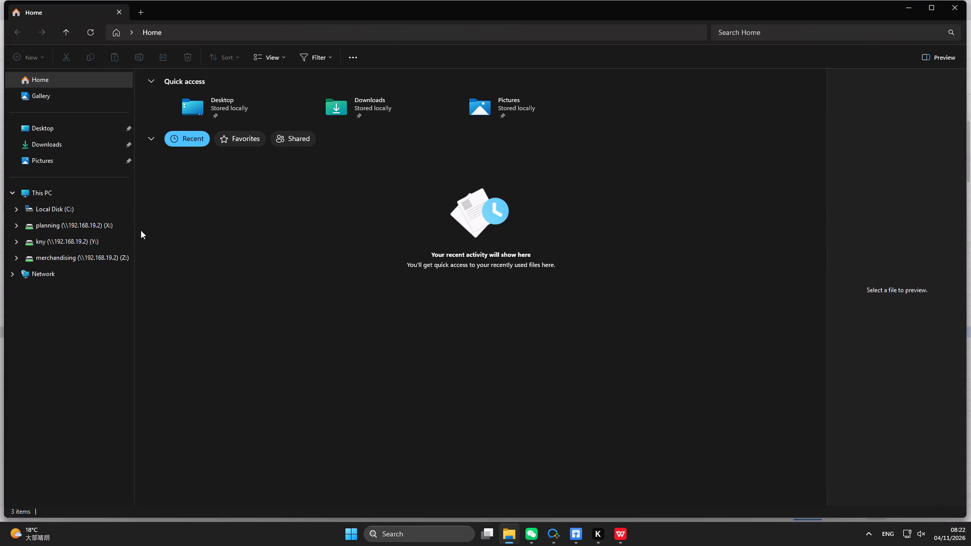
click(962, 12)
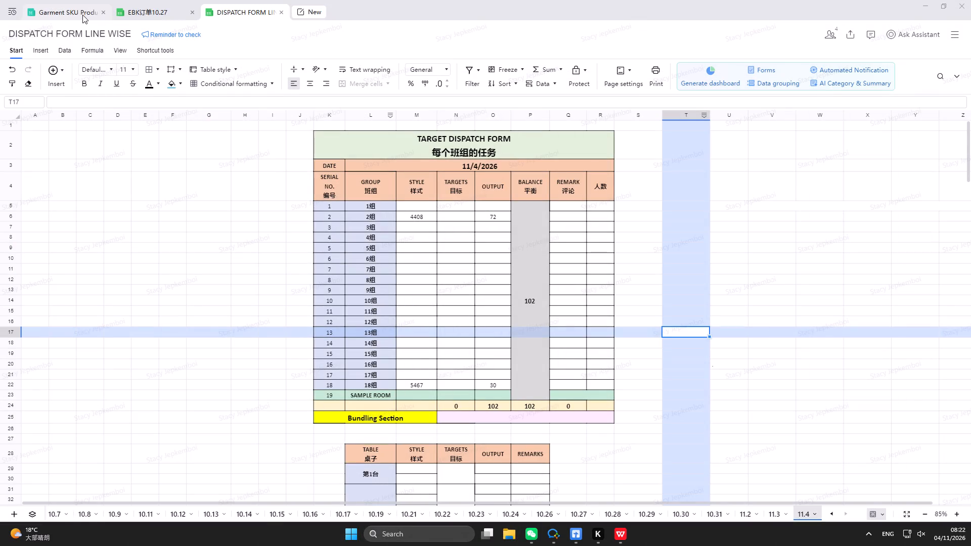
In the Garment SKU Production Tracker's 076-5467 sheet, set the date of rows 11 to 15 to 2026/11/4.
click(82, 15)
scroll(315, 379, up, 2)
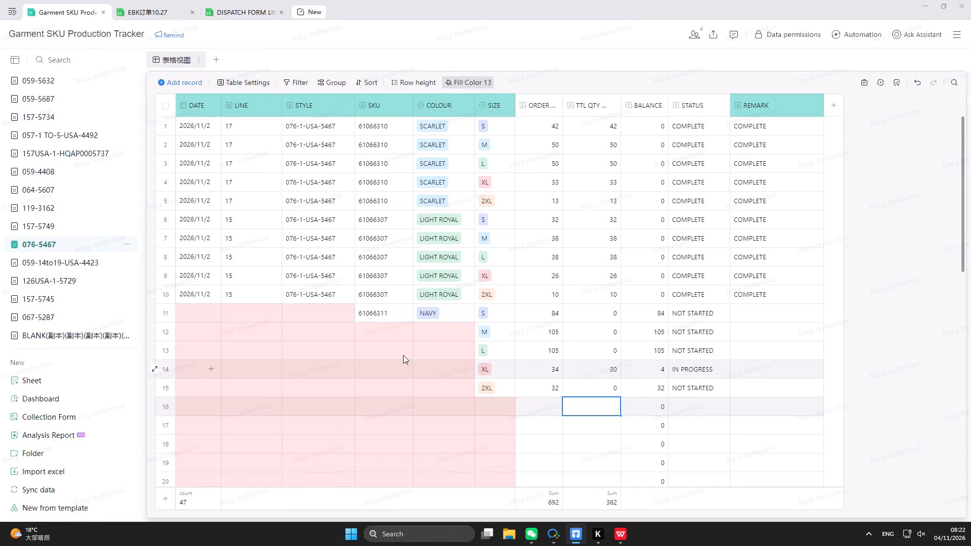
click(457, 314)
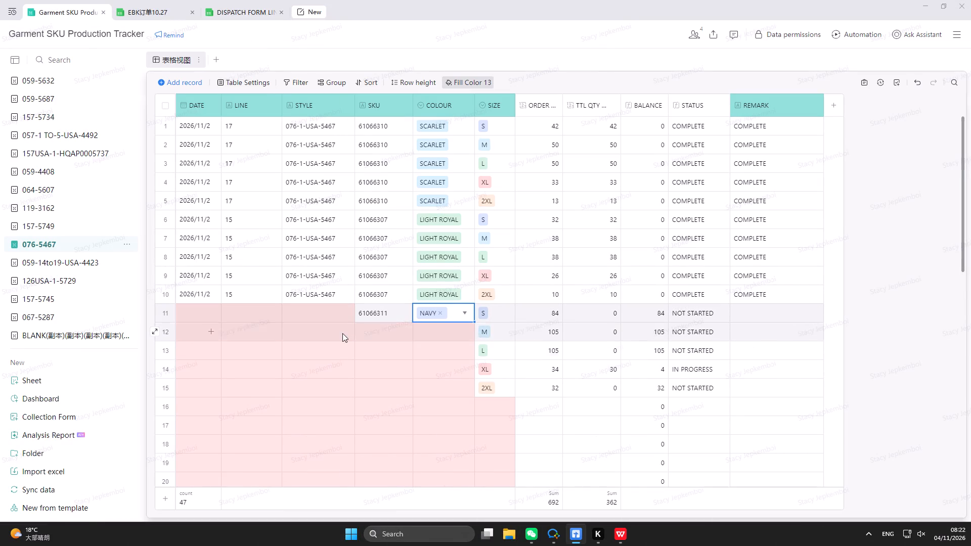
double_click(190, 313)
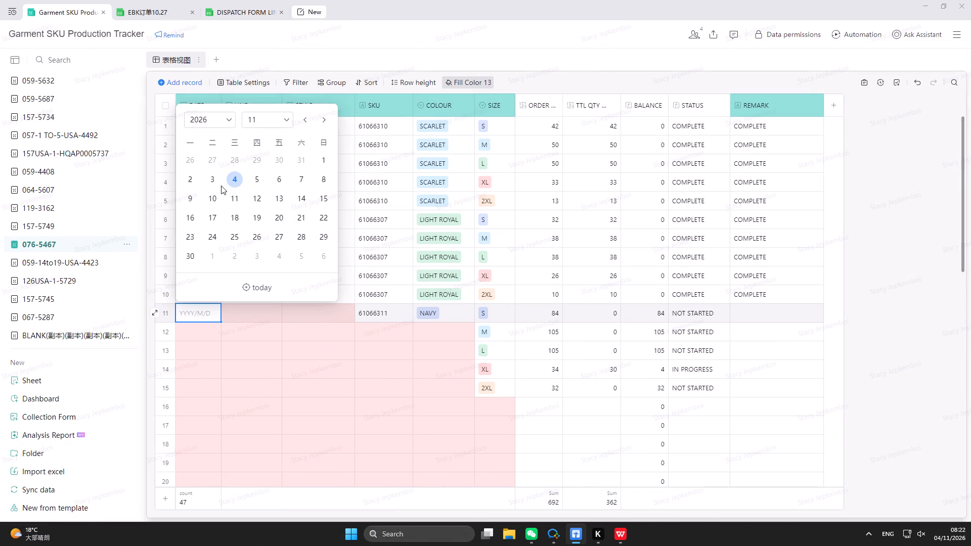
click(234, 181)
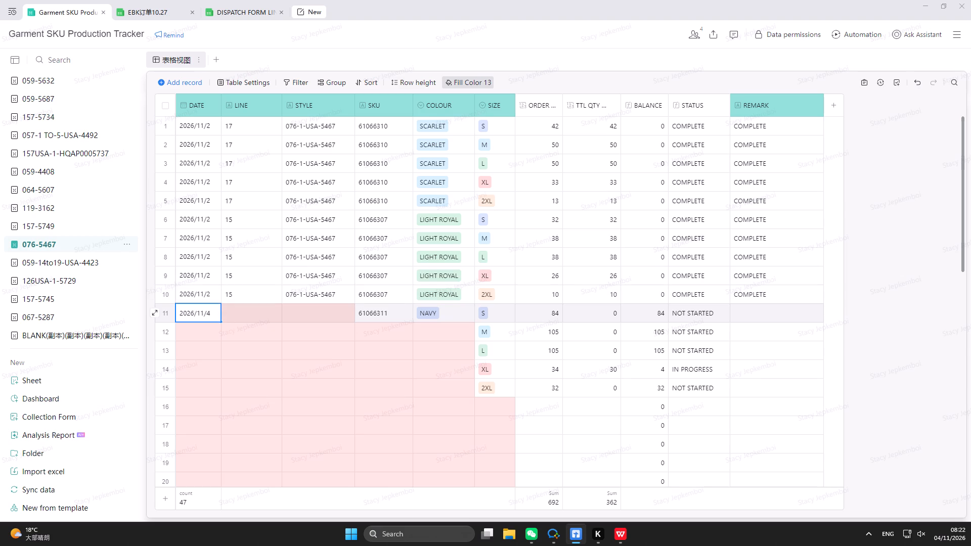
drag(222, 322, 218, 392)
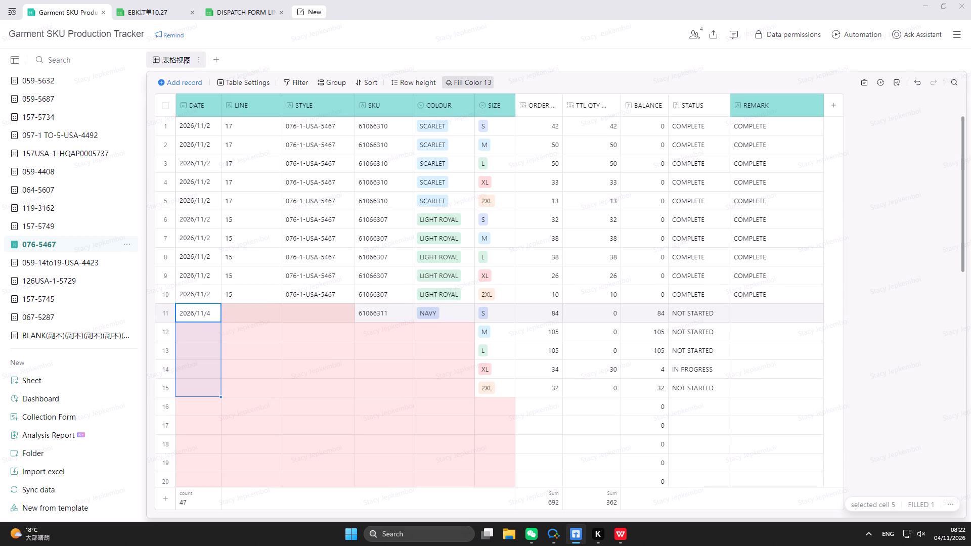
Enter line 18 for the navy size S record in row 11.
click(263, 300)
click(260, 314)
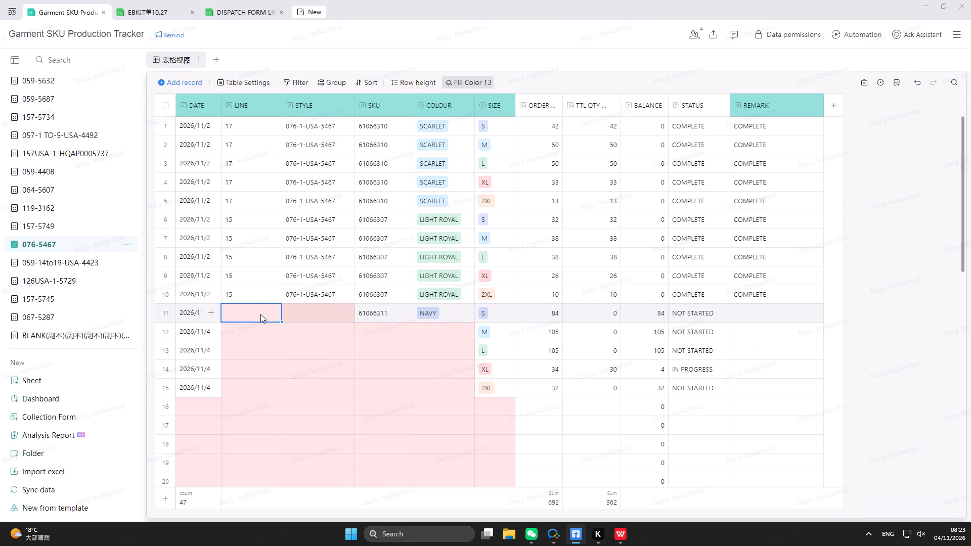
text(18)
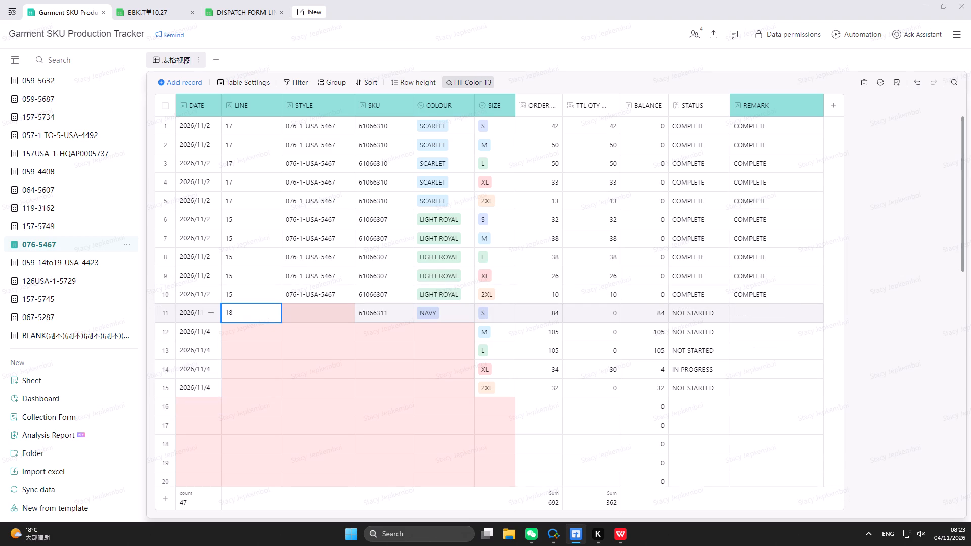
click(260, 337)
click(270, 307)
drag(281, 322, 267, 311)
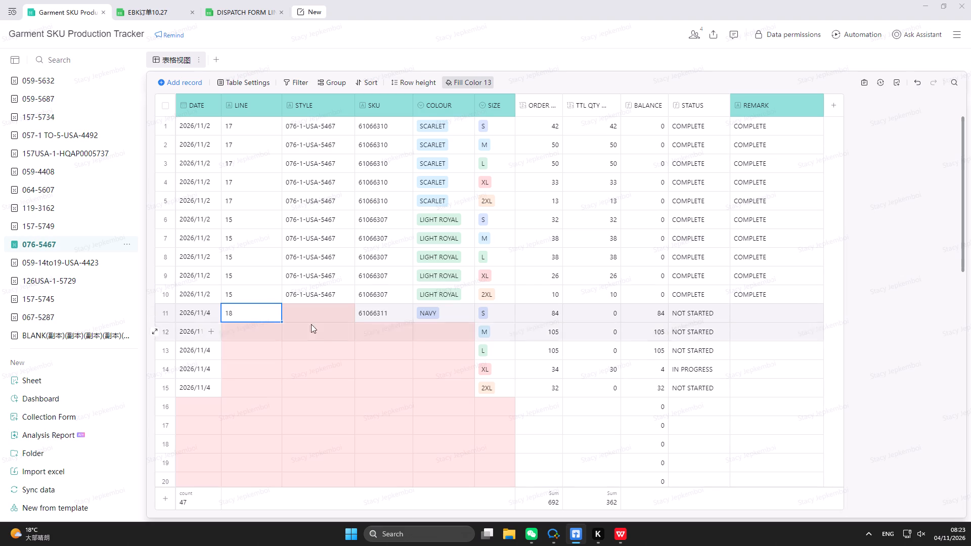
Fill the style 076-1-USA-5467 down from row 10 through row 15.
click(321, 317)
click(343, 299)
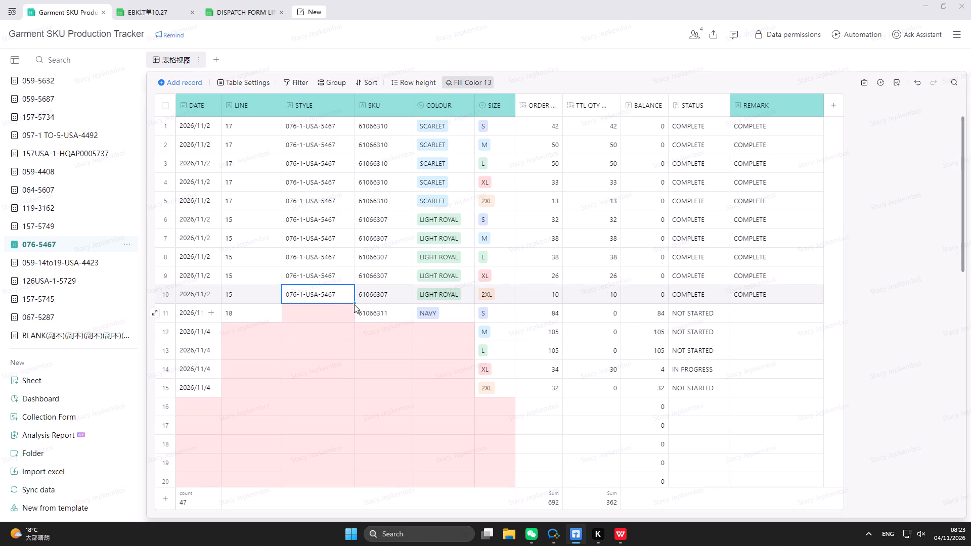
drag(354, 304, 355, 383)
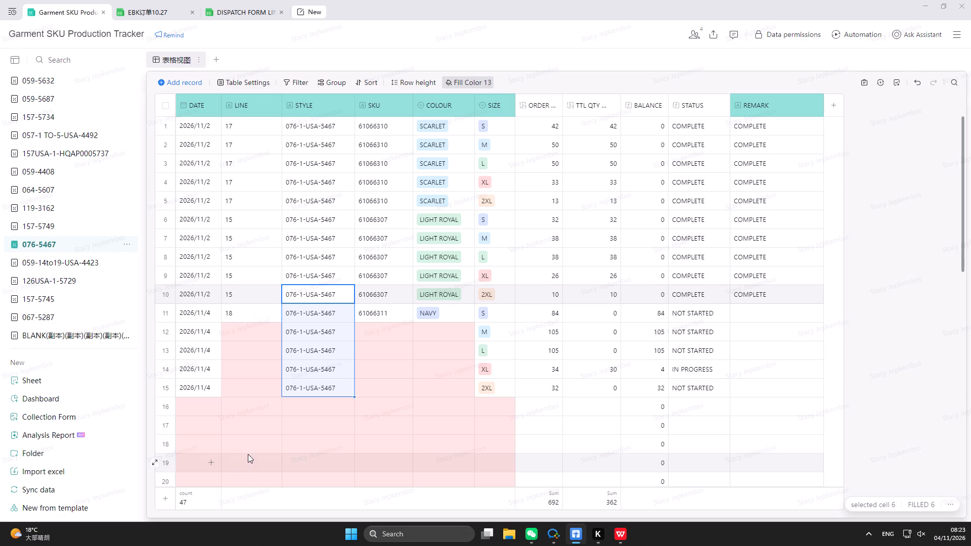
Fill SKU 61066311 and the colour NAVY down from row 11 through row 15.
click(395, 317)
drag(412, 323, 395, 384)
click(449, 319)
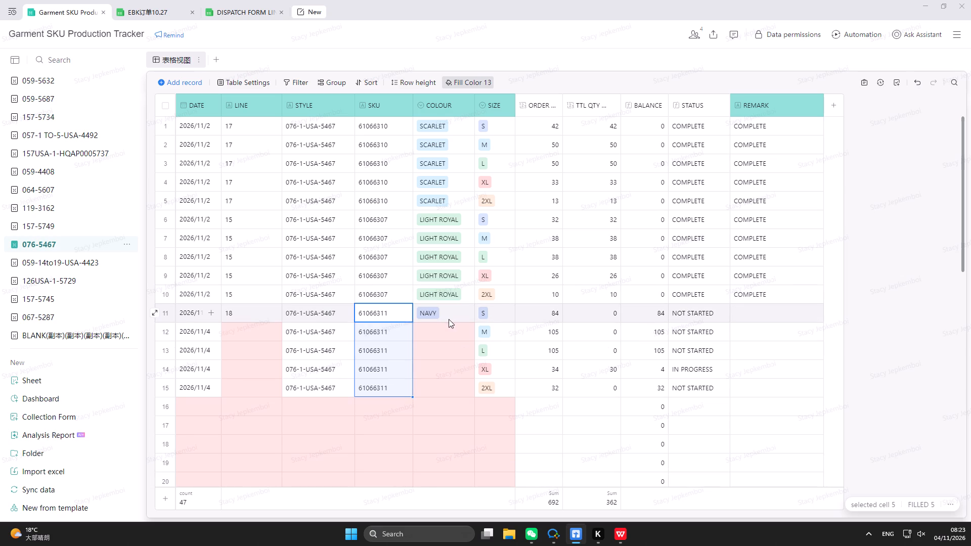
drag(474, 323, 469, 379)
click(567, 442)
Look over the completed 076-5467 rows and review the records in the 059-14to19-USA-4423 sheet.
scroll(507, 397, up, 5)
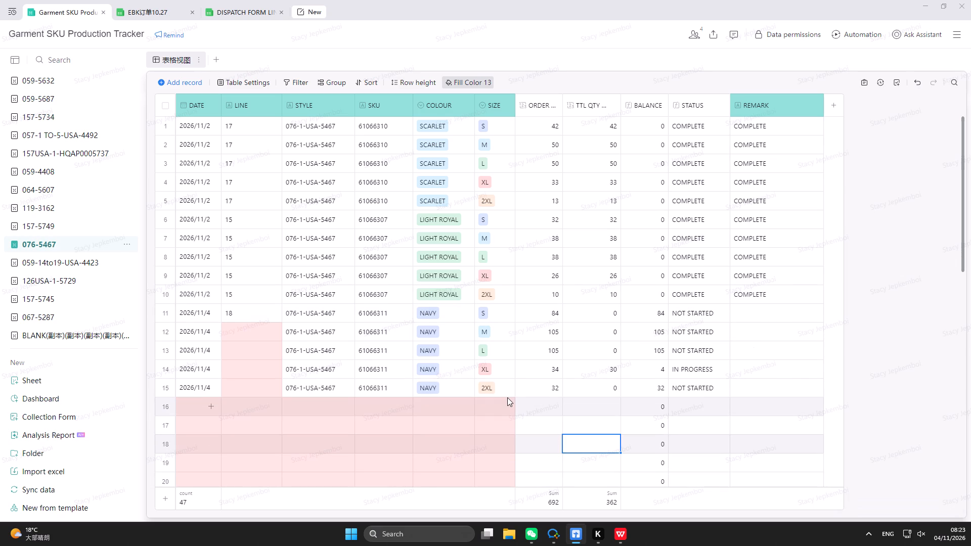
scroll(507, 397, down, 4)
scroll(507, 397, up, 19)
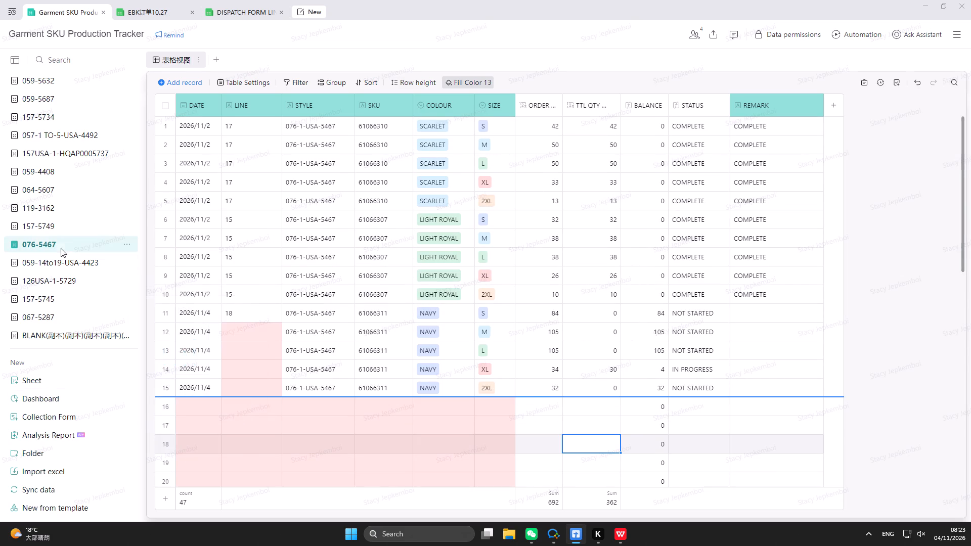
click(66, 260)
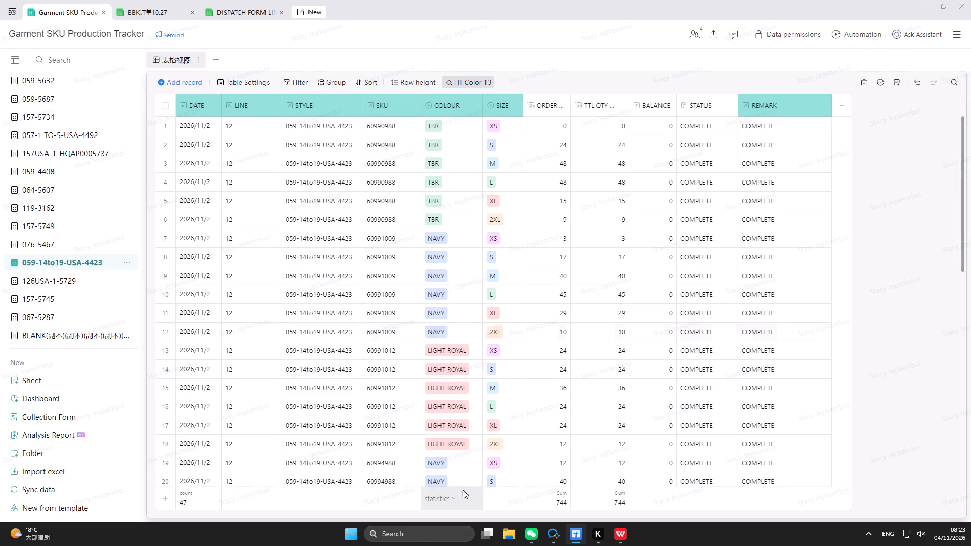
scroll(480, 447, down, 15)
scroll(501, 424, up, 9)
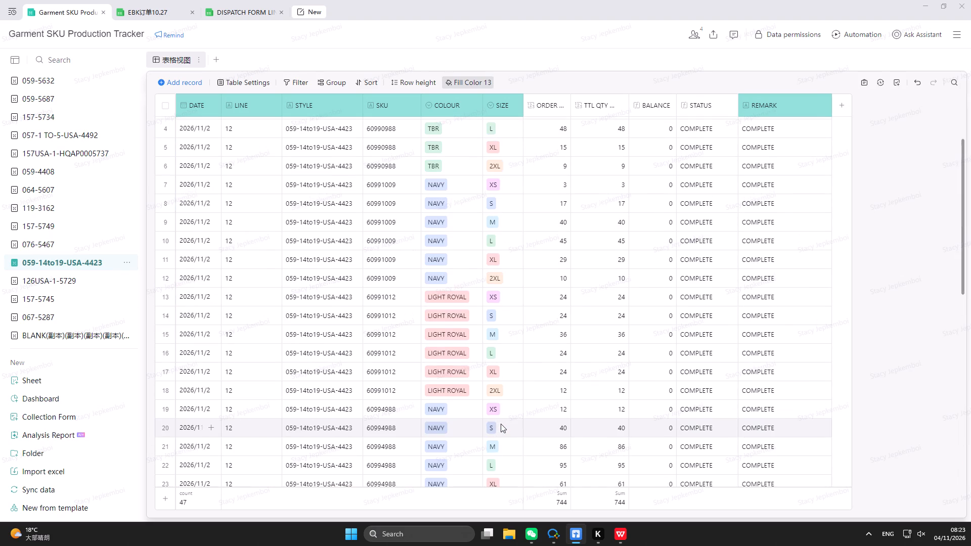
scroll(501, 424, up, 18)
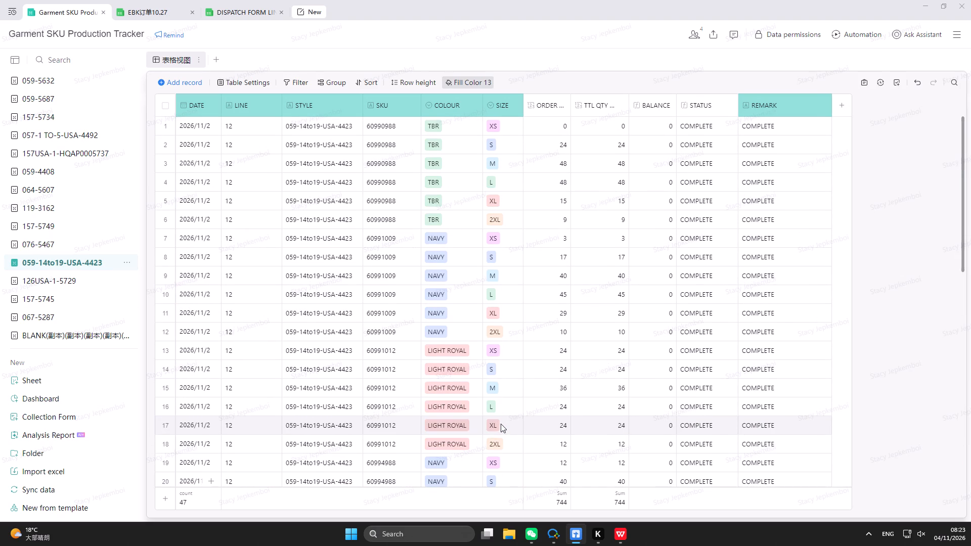
scroll(501, 424, up, 4)
scroll(586, 420, down, 3)
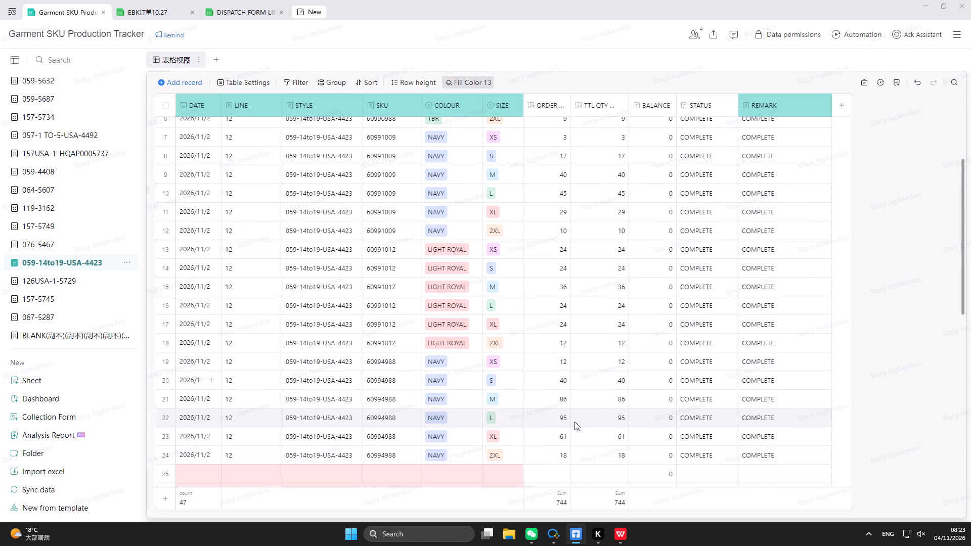
scroll(68, 288, up, 1)
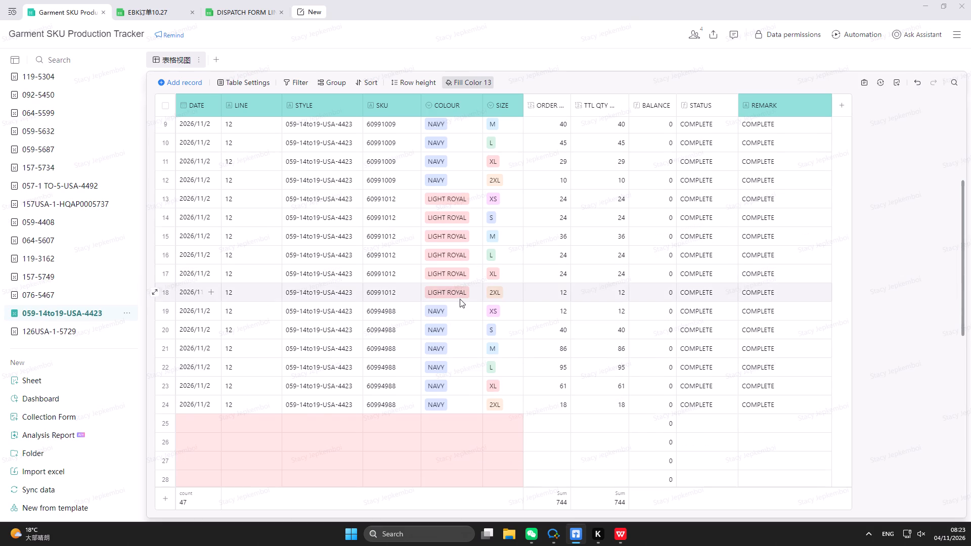
scroll(460, 299, up, 20)
scroll(460, 299, up, 4)
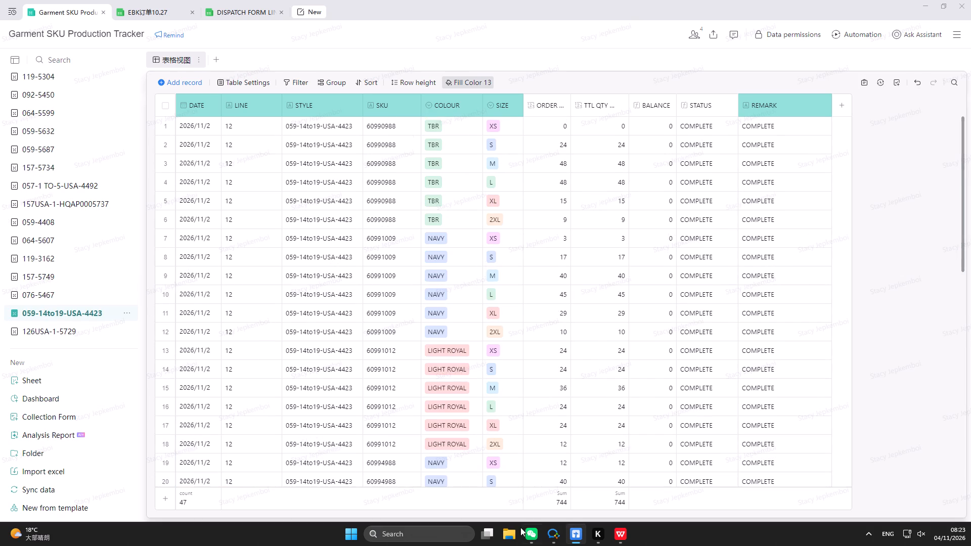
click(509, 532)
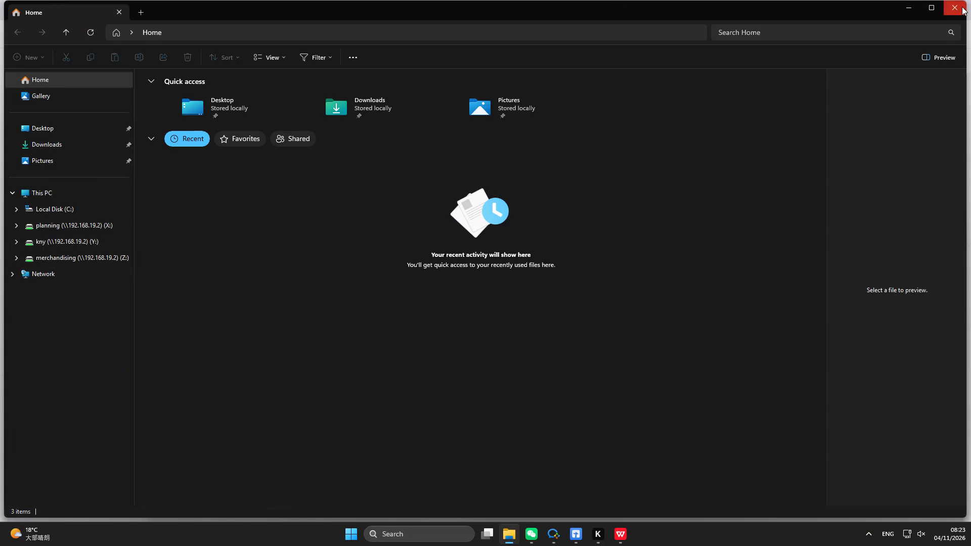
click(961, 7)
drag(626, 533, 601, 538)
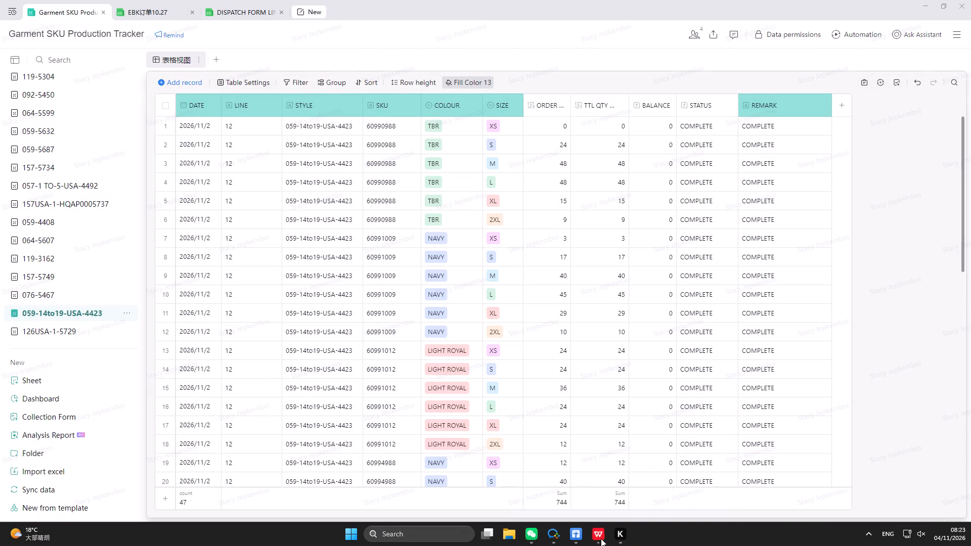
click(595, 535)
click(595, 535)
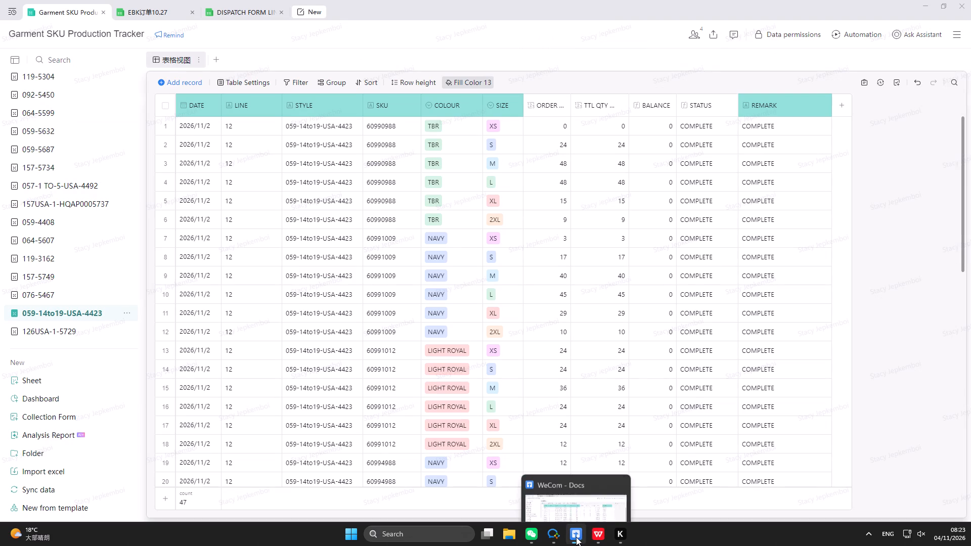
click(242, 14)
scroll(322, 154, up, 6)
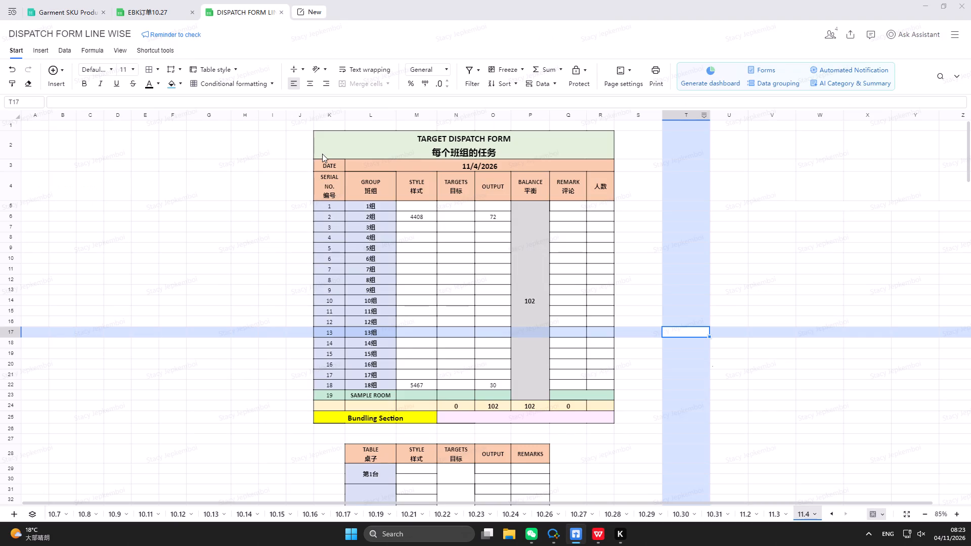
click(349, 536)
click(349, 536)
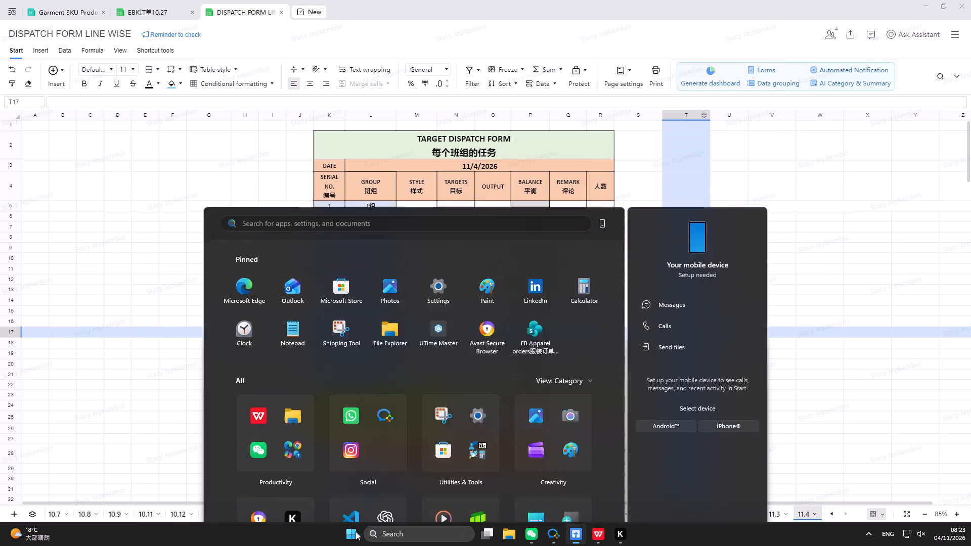